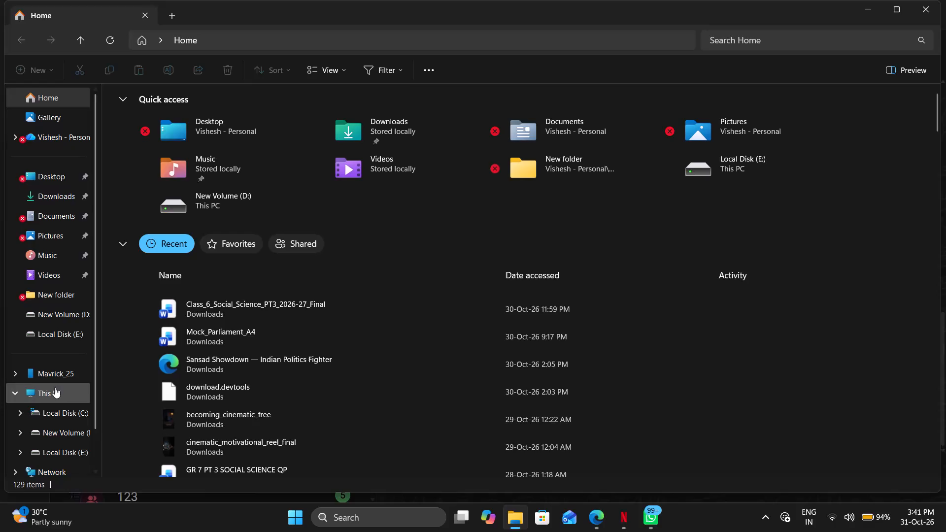
# Open the Class_6_Social_Science_PT3_2026-27_Final document from the Downloads folder in Word, and minimise its window.
pyautogui.click(46, 197)
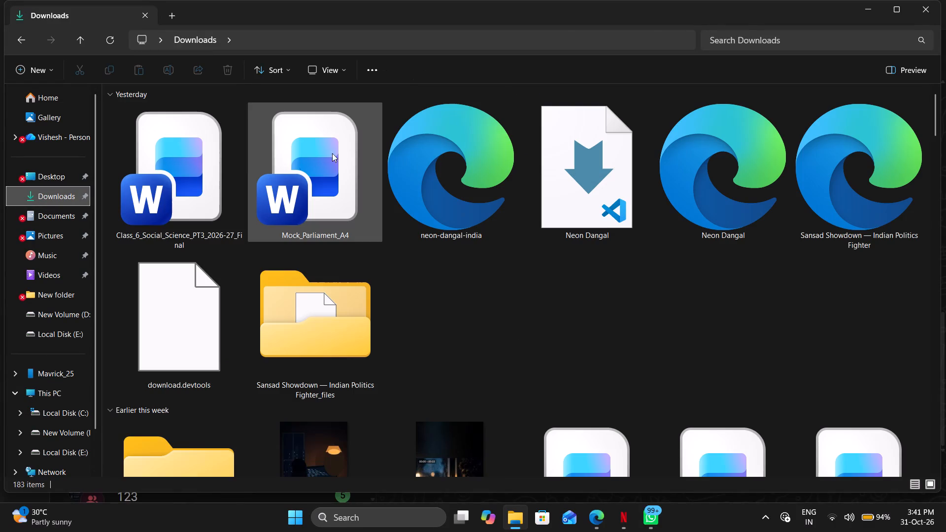
pyautogui.click(225, 169)
pyautogui.doubleClick(225, 169)
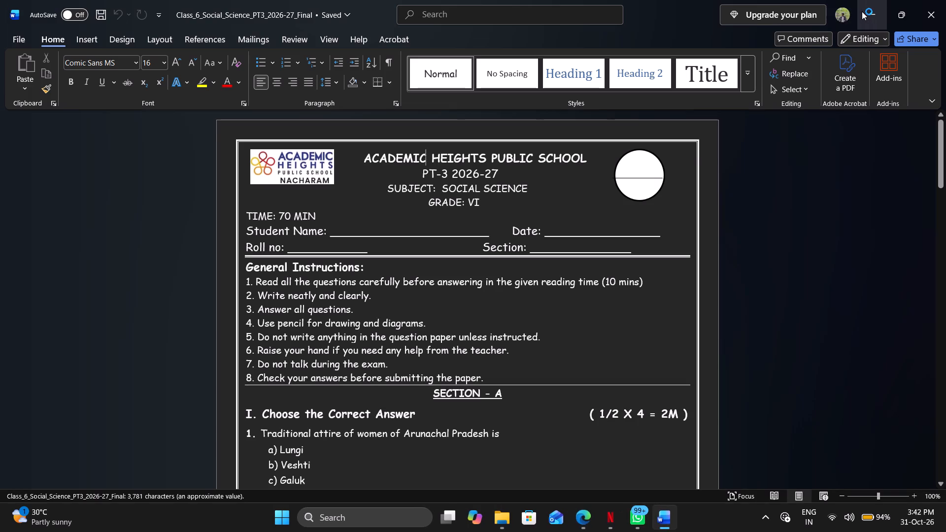
pyautogui.click(862, 11)
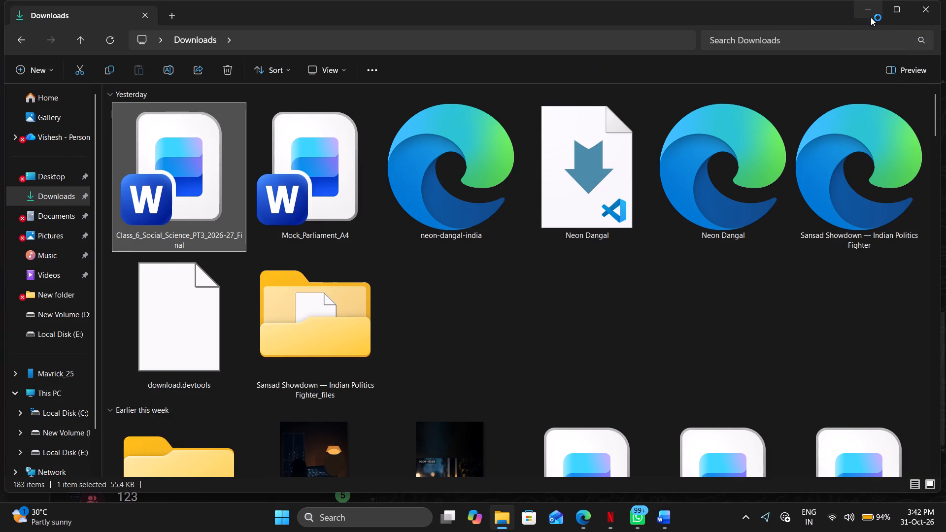
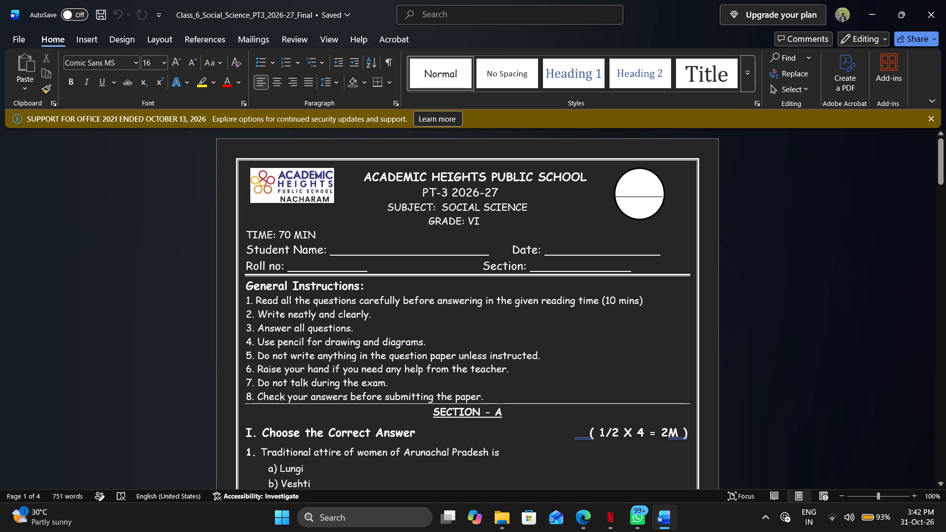
# Open the Office 2021 end-of-support information from the document's notice and read what it means and the upgrade options for home use.
pyautogui.click(435, 124)
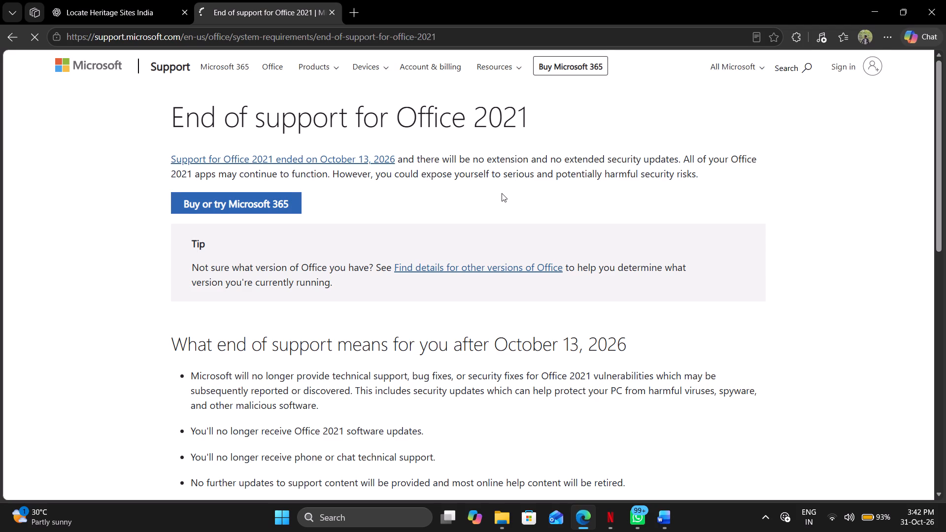
pyautogui.scroll(-2, 502, 193)
pyautogui.scroll(-2, 477, 260)
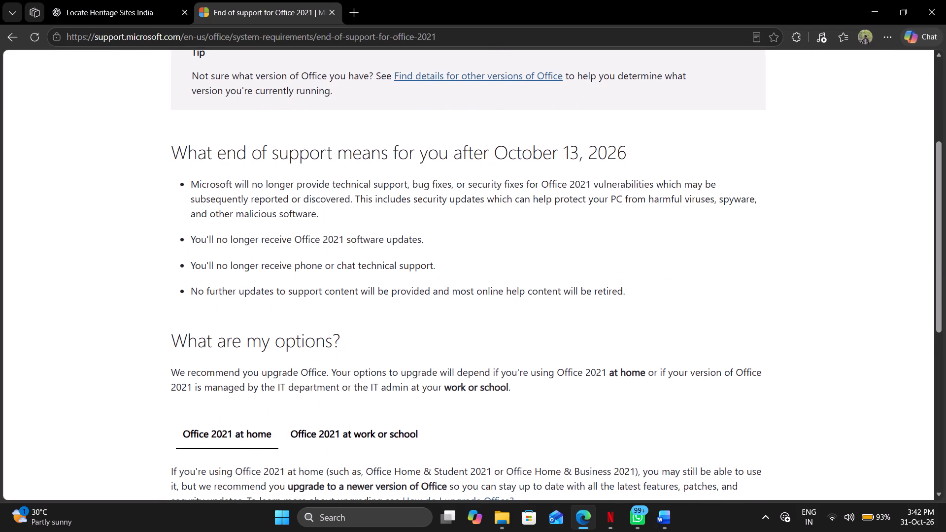
pyautogui.hscroll(-1, 406, 261)
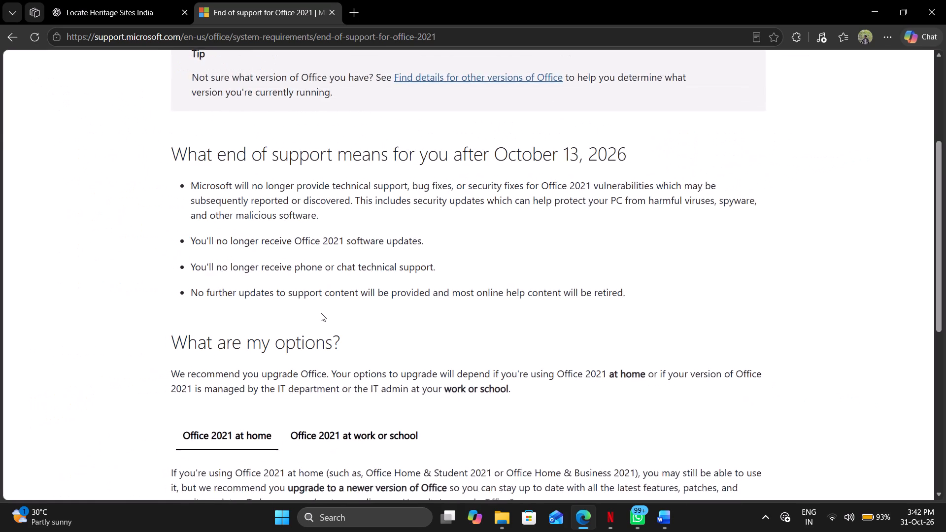
pyautogui.scroll(-2, 321, 313)
pyautogui.scroll(-1, 335, 356)
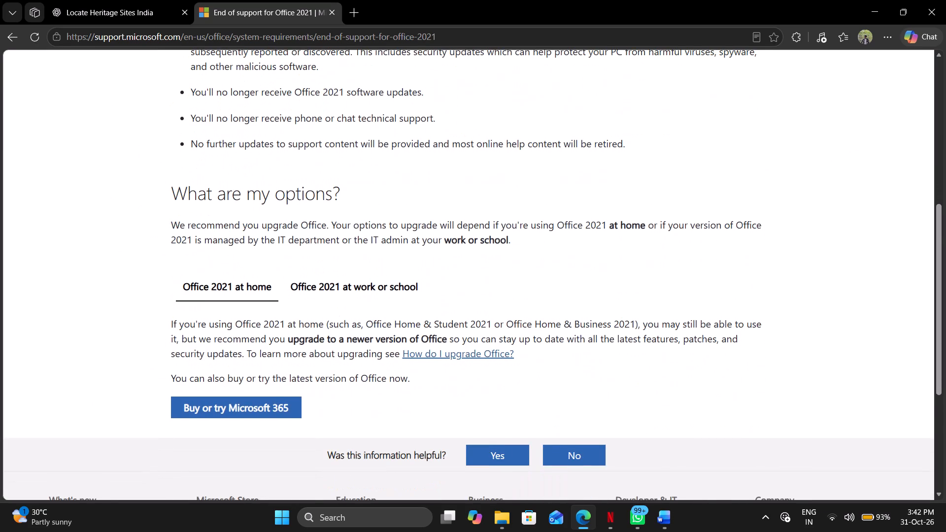
pyautogui.scroll(-1, 280, 332)
pyautogui.scroll(-1, 321, 322)
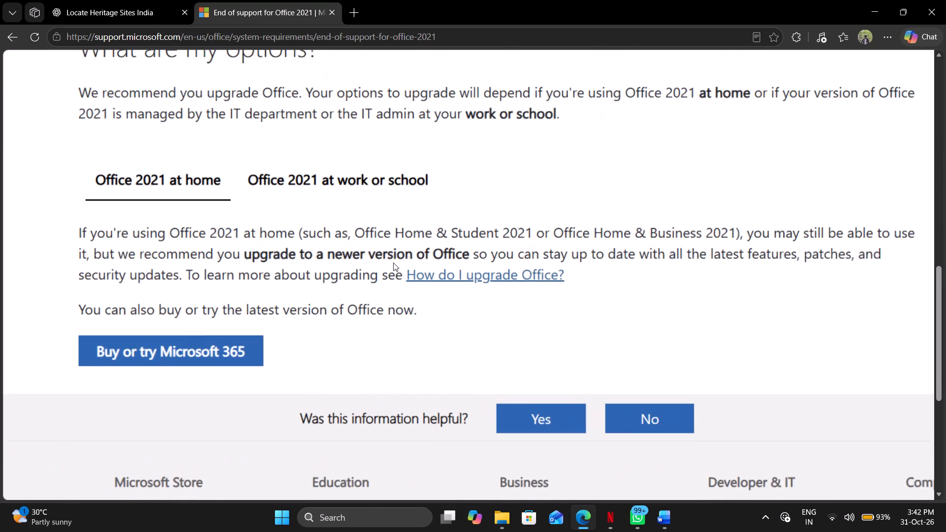
pyautogui.hscroll(-1, 393, 263)
pyautogui.hscroll(-1, 460, 251)
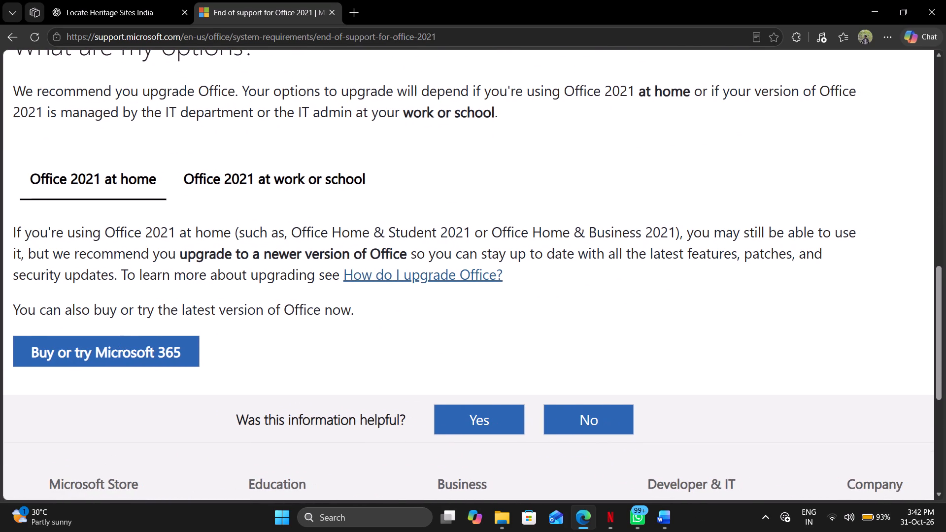
pyautogui.hscroll(1, 538, 244)
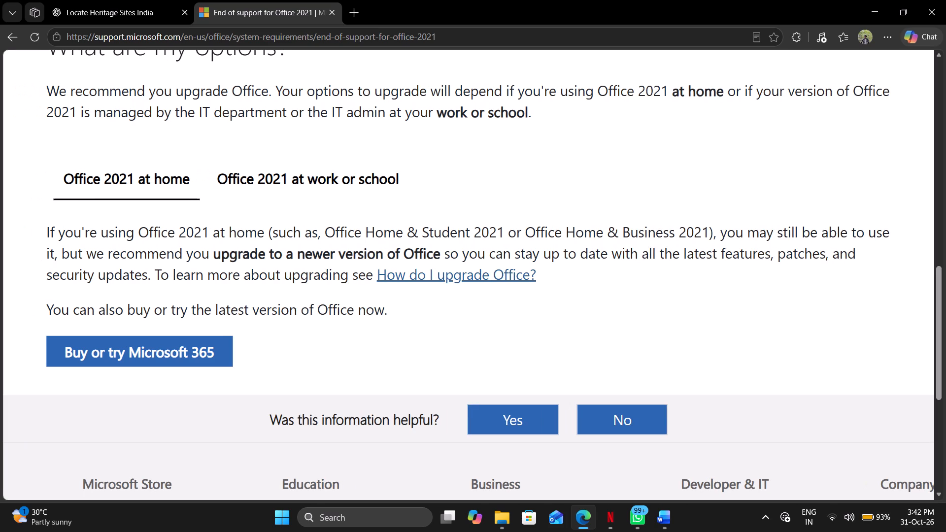
pyautogui.hscroll(1, 481, 245)
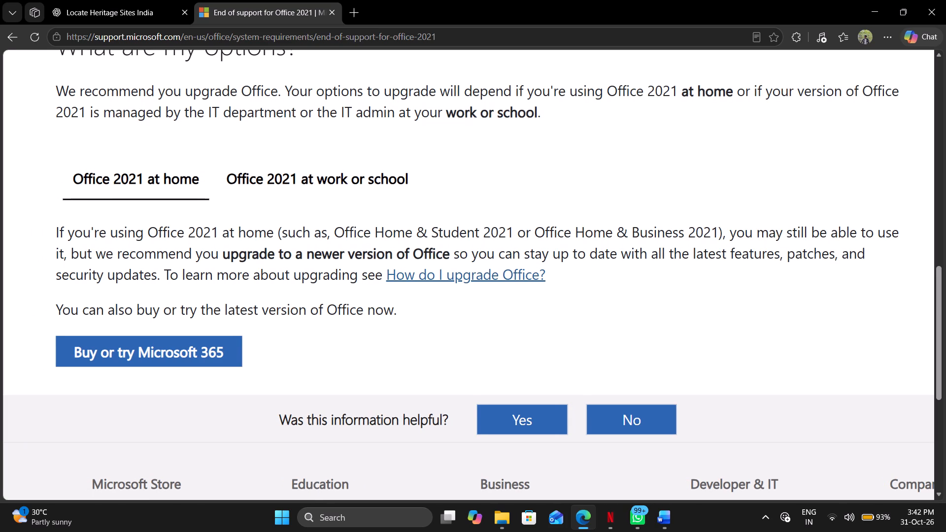
pyautogui.hscroll(-1, 447, 262)
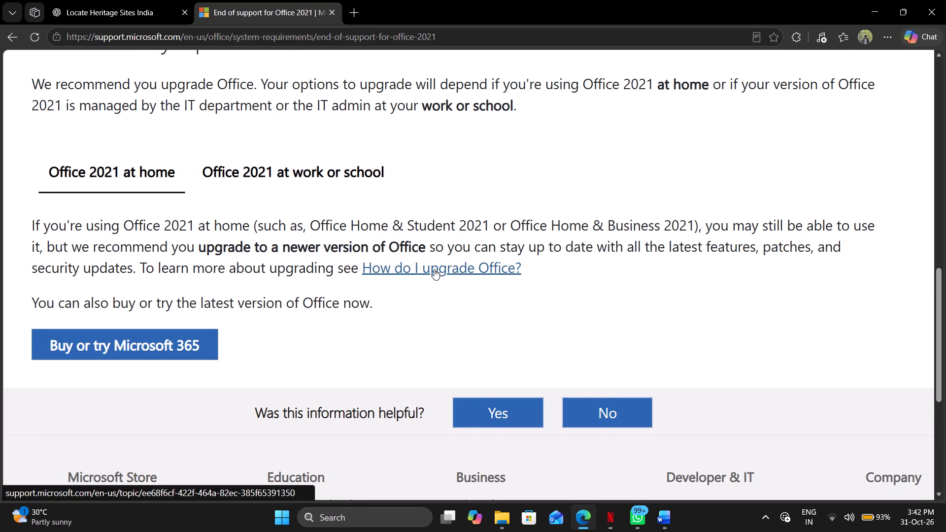
# Open the "How do I upgrade Office?" article, read how to buy the latest version, and minimise the browser to return to Word.
pyautogui.click(434, 269)
pyautogui.scroll(-1, 445, 237)
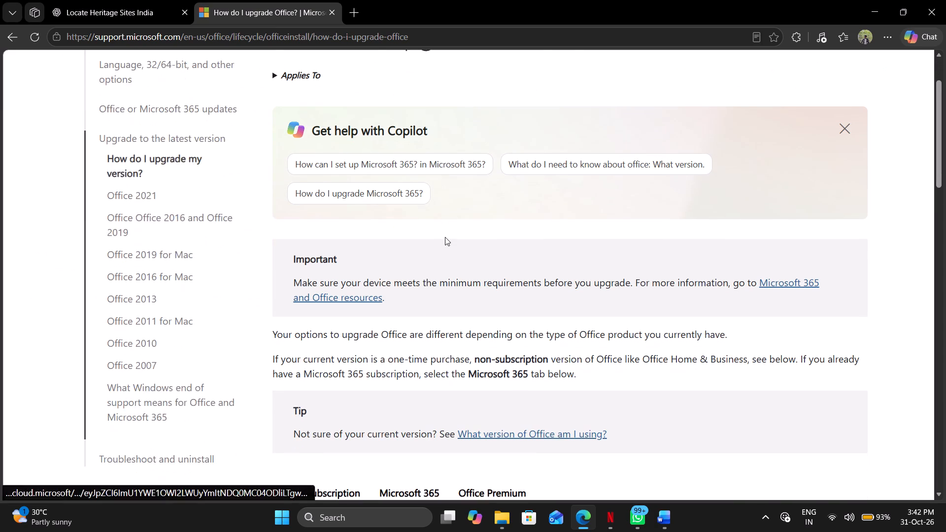
pyautogui.scroll(-3, 445, 237)
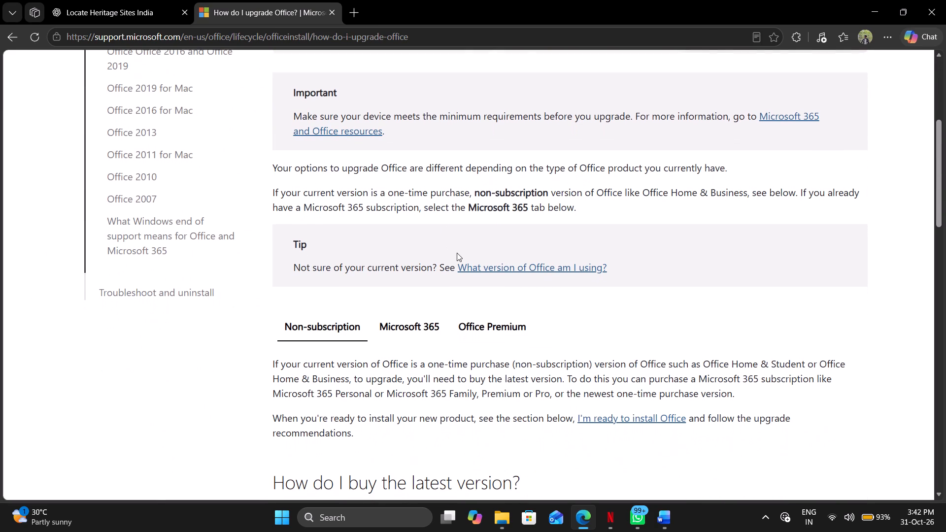
pyautogui.scroll(-1, 457, 253)
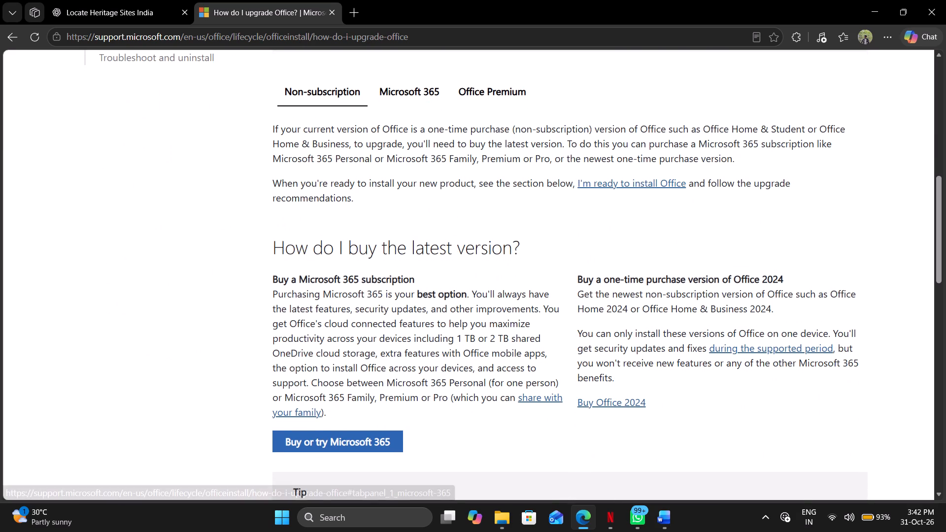
pyautogui.scroll(-2, 463, 180)
pyautogui.scroll(-1, 457, 223)
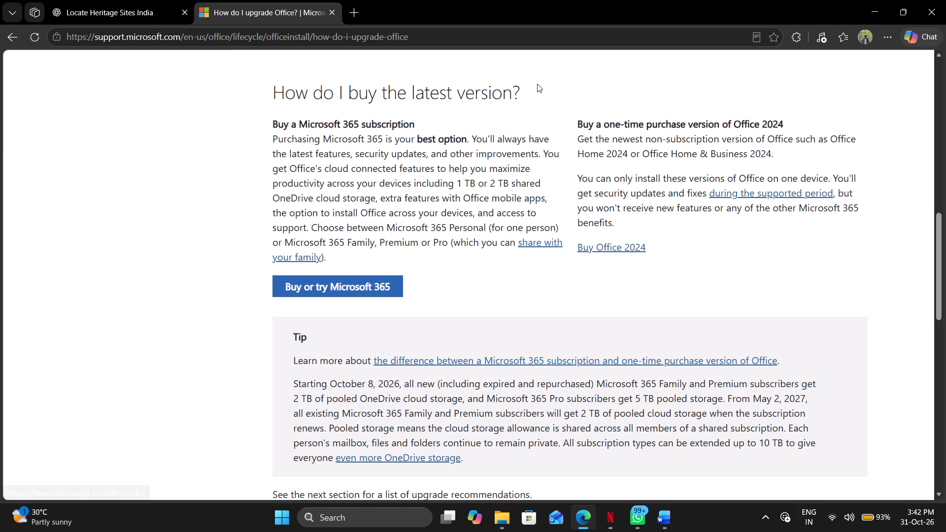
pyautogui.hscroll(-1, 758, 193)
pyautogui.hscroll(-1, 715, 206)
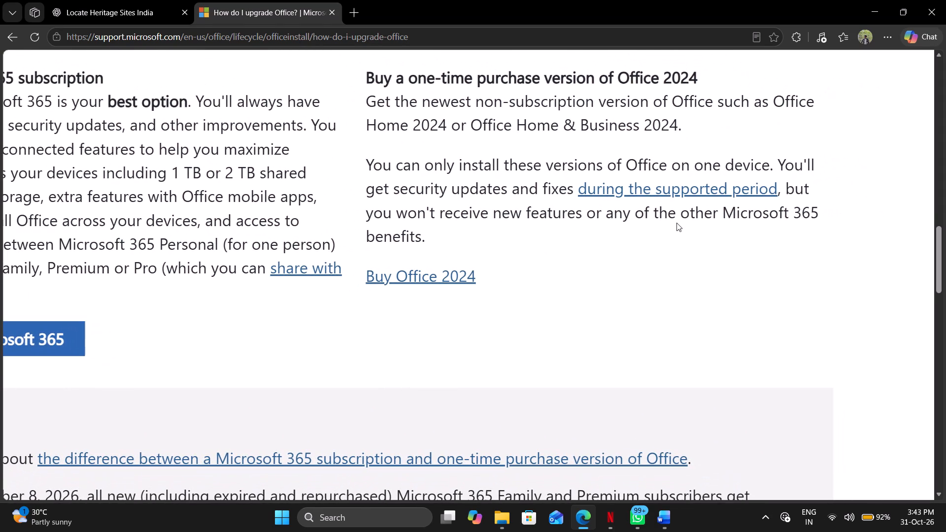
pyautogui.scroll(1, 651, 215)
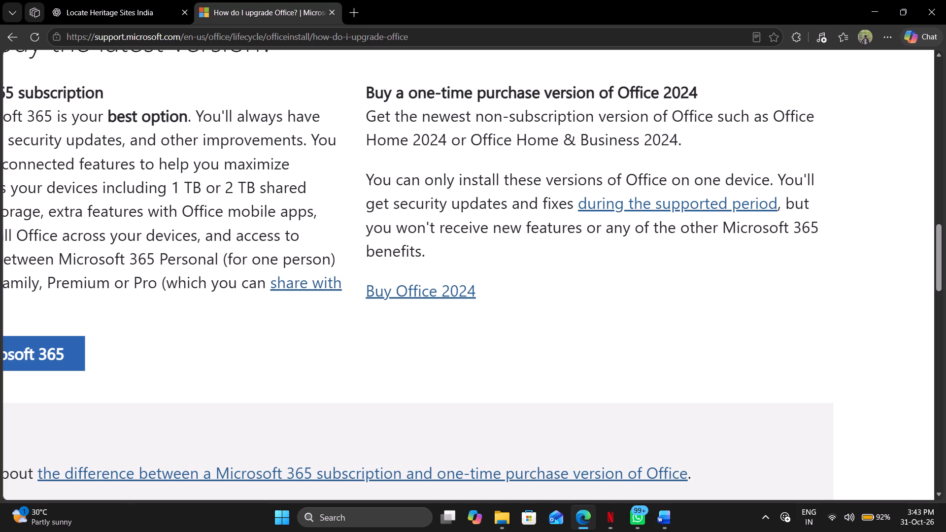
pyautogui.click(872, 10)
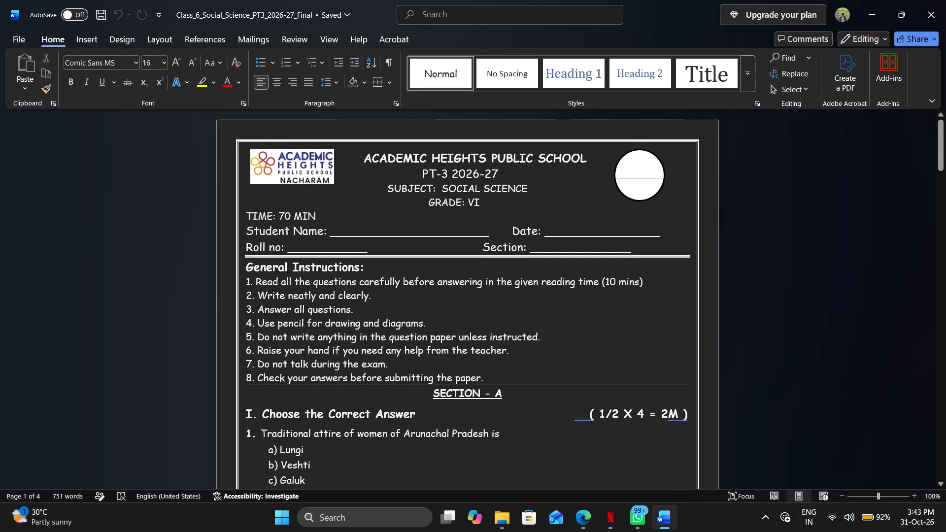
# Look through the question paper's header, general instructions and Section A multiple-choice questions, up to the start of Section B.
pyautogui.scroll(-2, 621, 309)
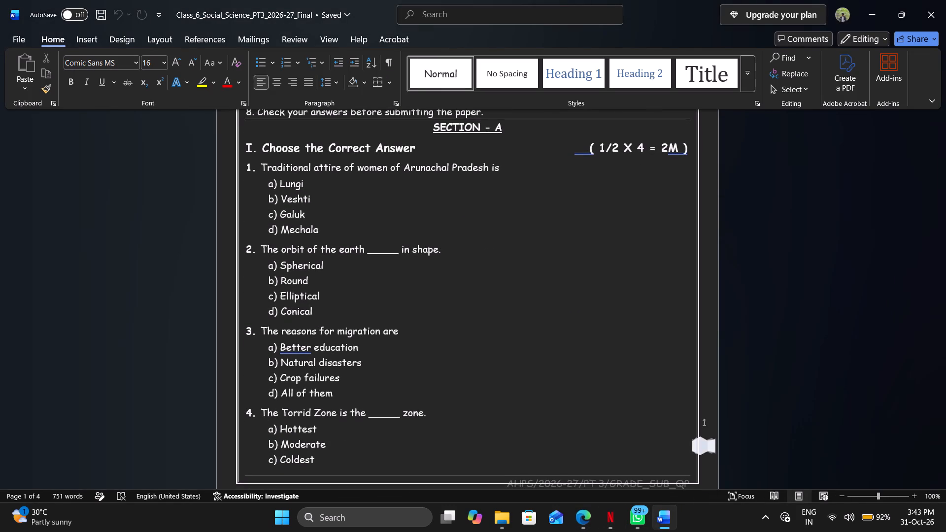
pyautogui.scroll(-1, 440, 288)
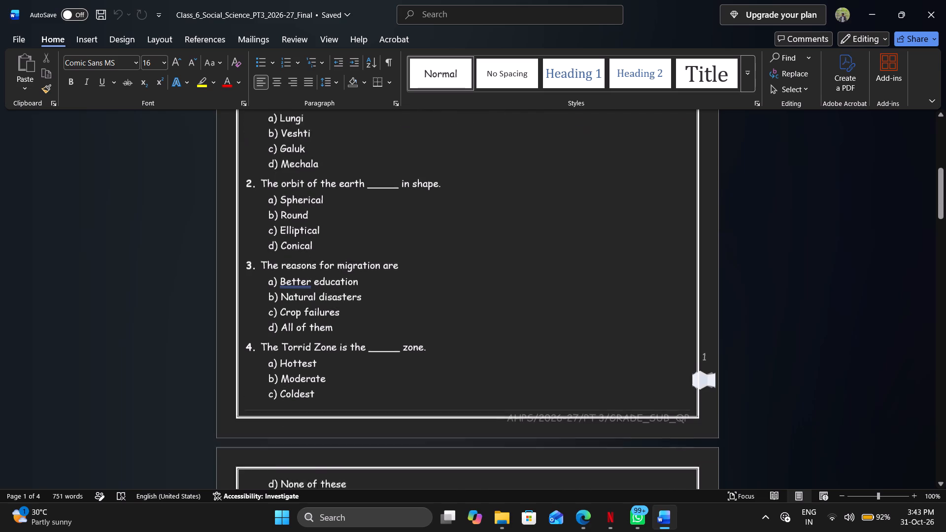
pyautogui.scroll(-1, 440, 288)
pyautogui.scroll(2, 445, 252)
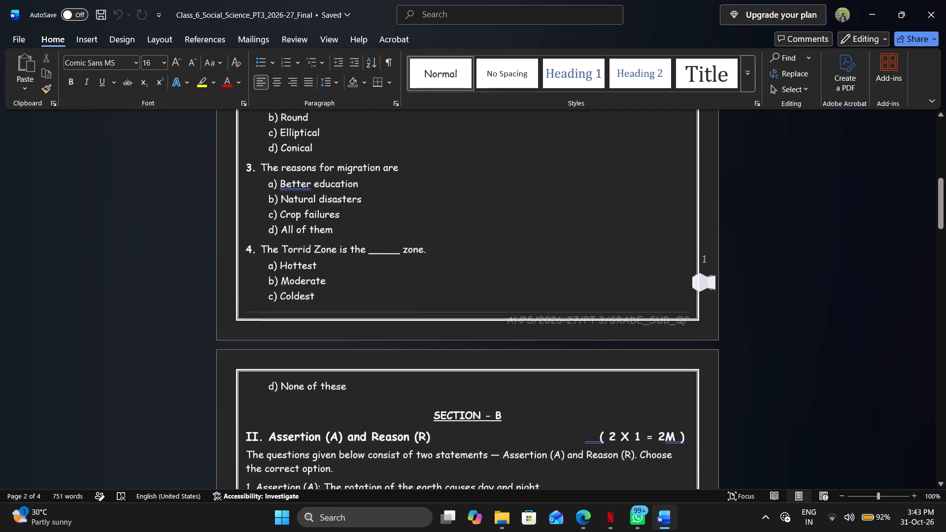
pyautogui.scroll(3, 410, 270)
pyautogui.scroll(-1, 410, 270)
pyautogui.scroll(1, 410, 270)
pyautogui.hscroll(-1, 410, 270)
pyautogui.hscroll(1, 410, 270)
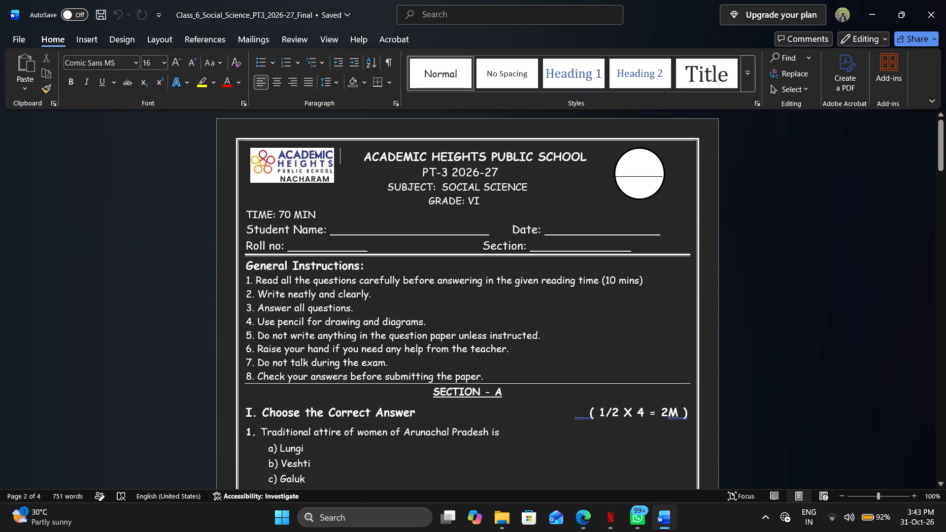
pyautogui.hscroll(-1, 410, 270)
pyautogui.keyDown('ctrl'); pyautogui.scroll(2, 498, 313); pyautogui.keyUp('ctrl')
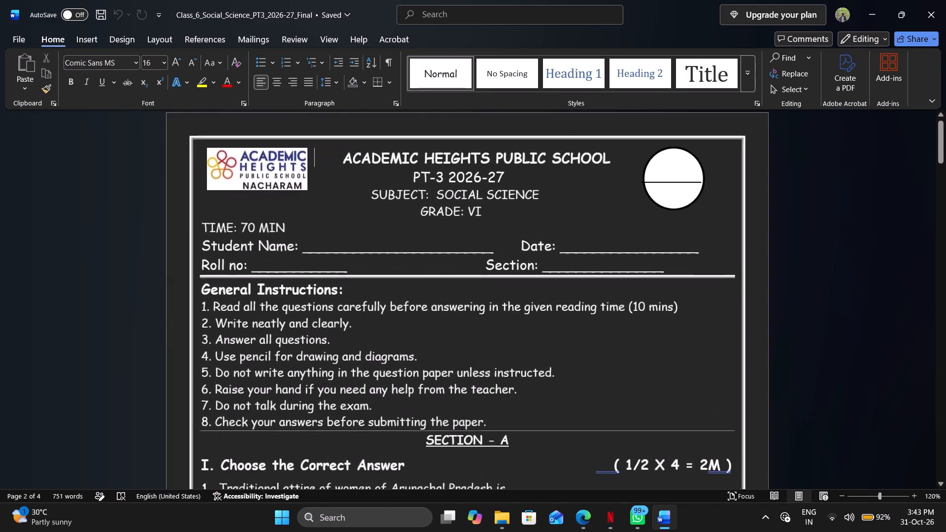
pyautogui.scroll(-1, 454, 289)
pyautogui.scroll(1, 450, 320)
pyautogui.scroll(-4, 450, 320)
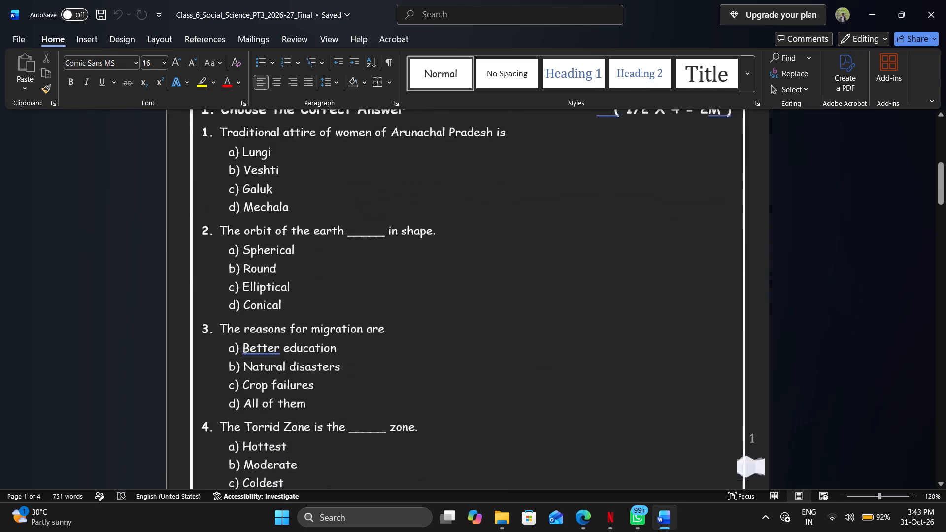
# In Section E, add spaces before "( 2M )" in the Map Pointing heading so the marks align near the right page border.
pyautogui.scroll(-5, 450, 320)
pyautogui.scroll(4, 450, 320)
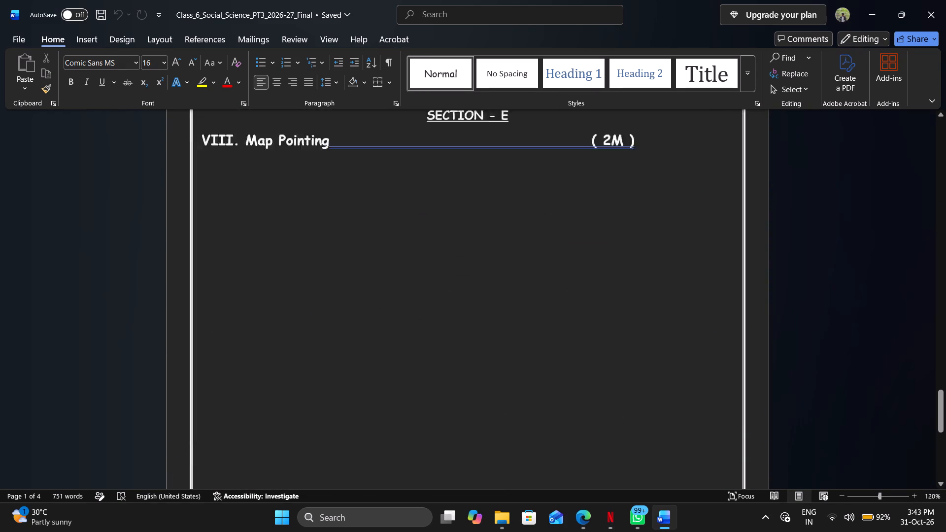
pyautogui.scroll(1, 450, 320)
pyautogui.scroll(-2, 450, 320)
pyautogui.scroll(1, 450, 320)
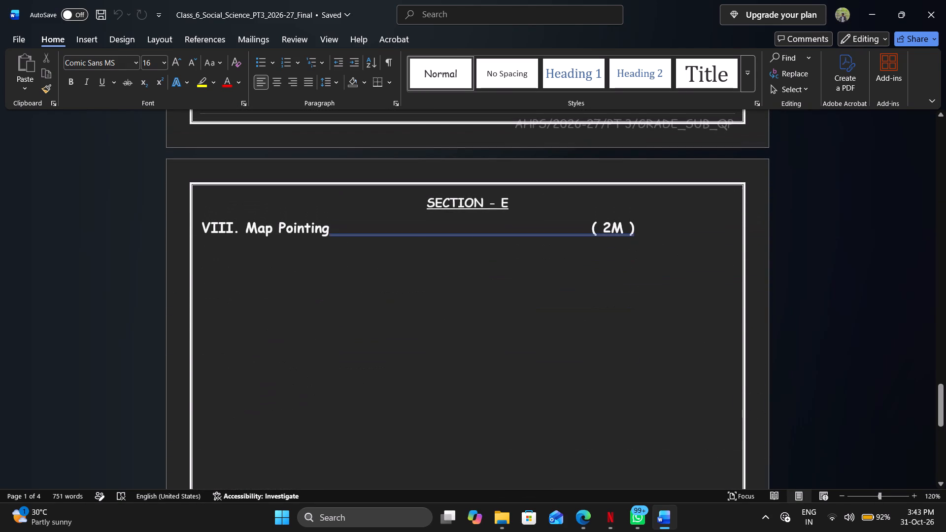
pyautogui.click(646, 236)
pyautogui.click(585, 231)
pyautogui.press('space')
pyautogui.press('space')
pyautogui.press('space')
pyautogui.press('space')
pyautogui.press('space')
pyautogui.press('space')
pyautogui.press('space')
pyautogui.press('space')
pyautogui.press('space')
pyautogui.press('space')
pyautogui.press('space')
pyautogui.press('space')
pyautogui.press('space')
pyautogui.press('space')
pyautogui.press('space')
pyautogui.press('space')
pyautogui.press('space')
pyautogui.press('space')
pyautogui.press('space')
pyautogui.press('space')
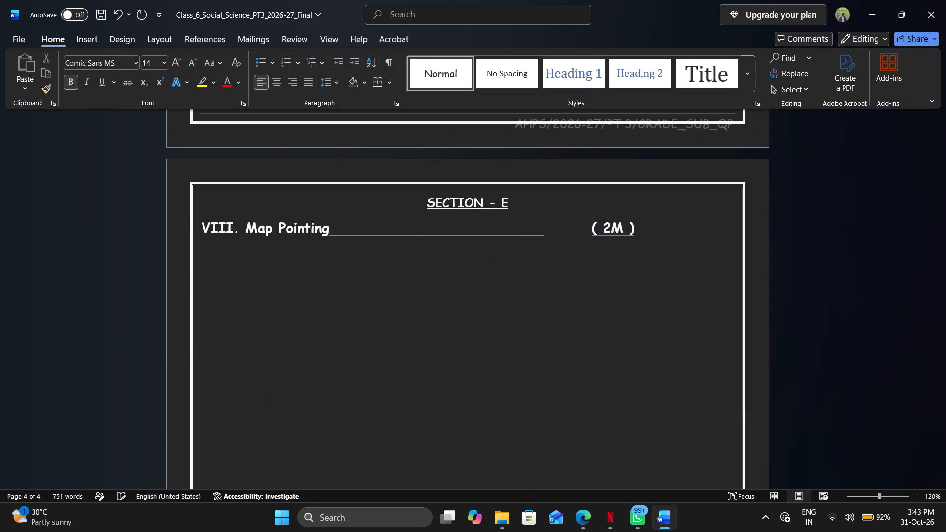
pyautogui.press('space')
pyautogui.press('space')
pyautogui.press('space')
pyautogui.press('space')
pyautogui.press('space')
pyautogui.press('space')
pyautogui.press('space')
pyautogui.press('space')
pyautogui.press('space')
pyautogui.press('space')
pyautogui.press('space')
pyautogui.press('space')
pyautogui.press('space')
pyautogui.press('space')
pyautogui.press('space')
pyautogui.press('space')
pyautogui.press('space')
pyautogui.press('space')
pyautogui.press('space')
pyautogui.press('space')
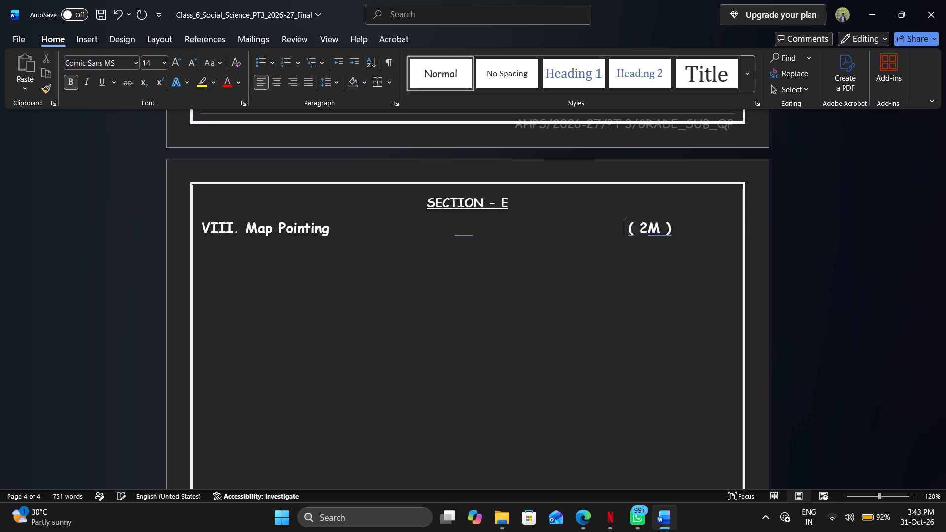
pyautogui.press('BackSpace')
pyautogui.press('BackSpace')
pyautogui.press('BackSpace')
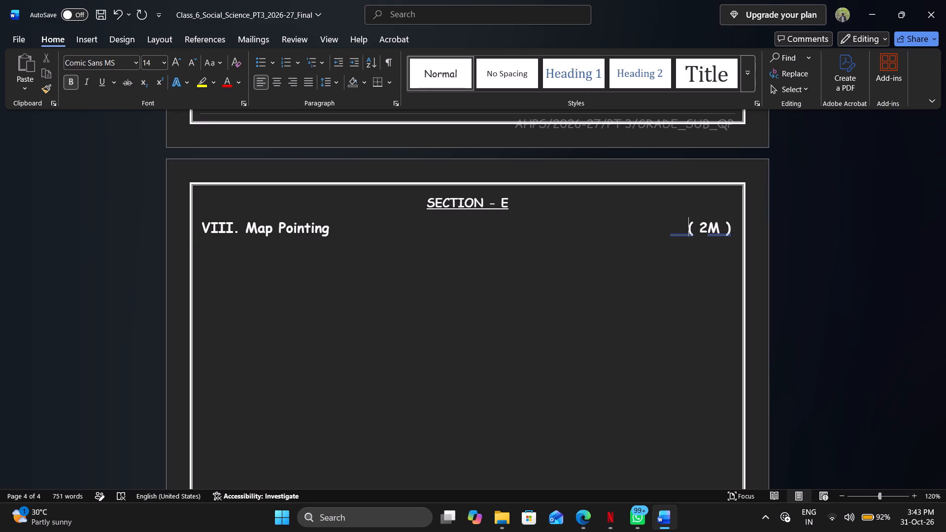
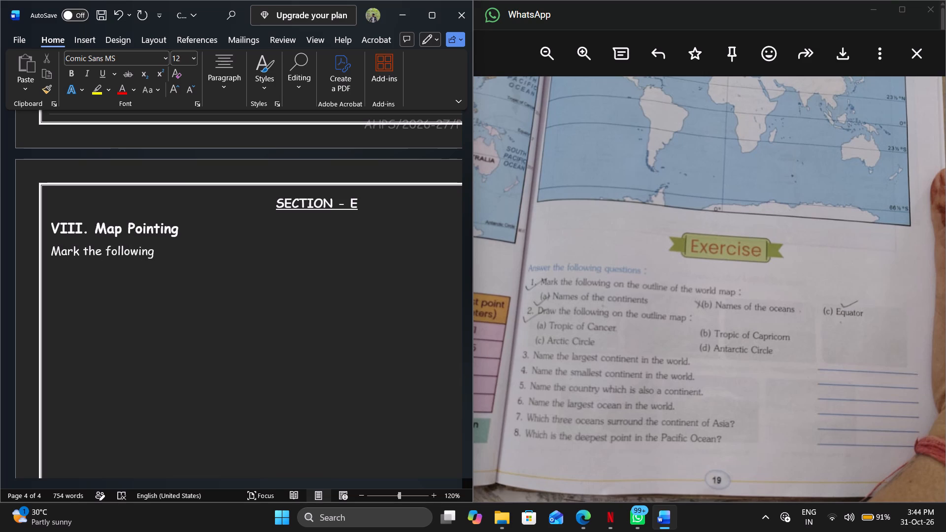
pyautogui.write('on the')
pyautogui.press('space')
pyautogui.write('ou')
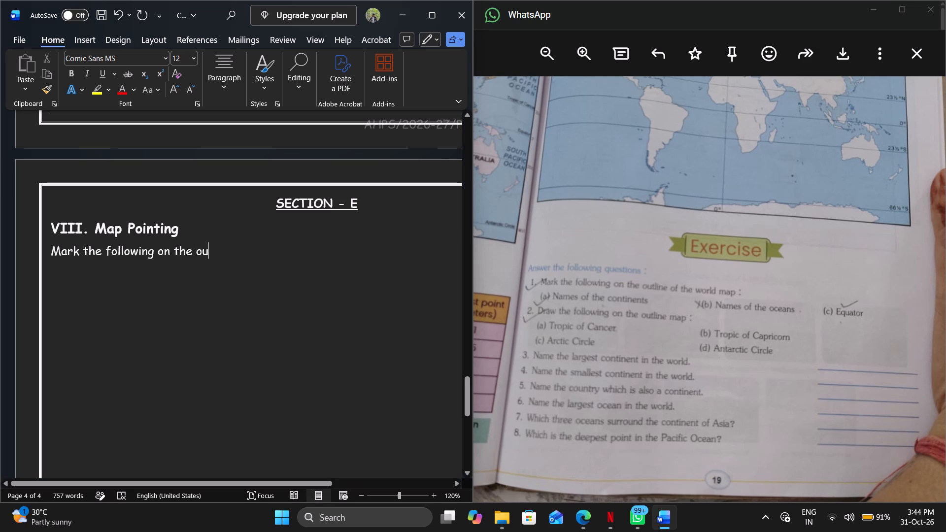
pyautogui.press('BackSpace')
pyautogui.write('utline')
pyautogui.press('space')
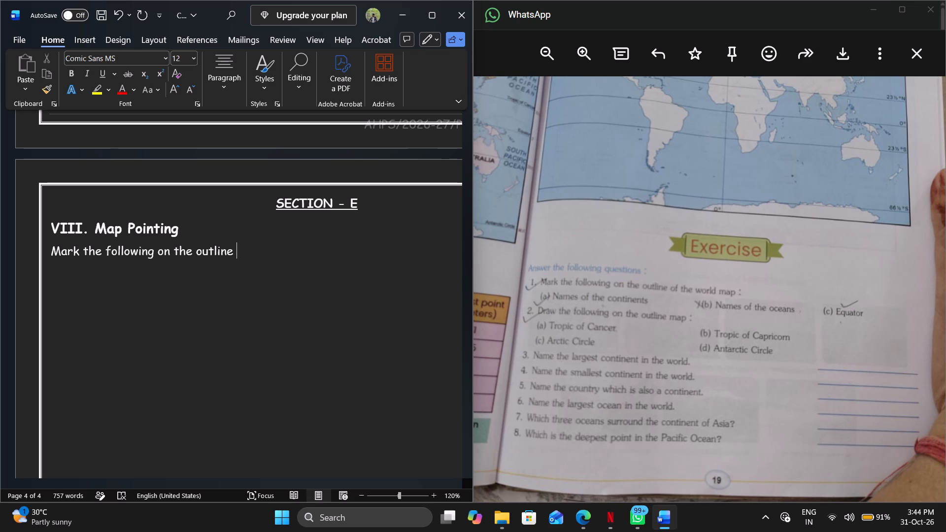
# Complete the Map Pointing instruction in Section E with "of the world map" and start a new line below it.
pyautogui.write('of the')
pyautogui.press('space')
pyautogui.write('woe')
pyautogui.press('BackSpace')
pyautogui.write('rls')
pyautogui.press('space')
pyautogui.press('BackSpace')
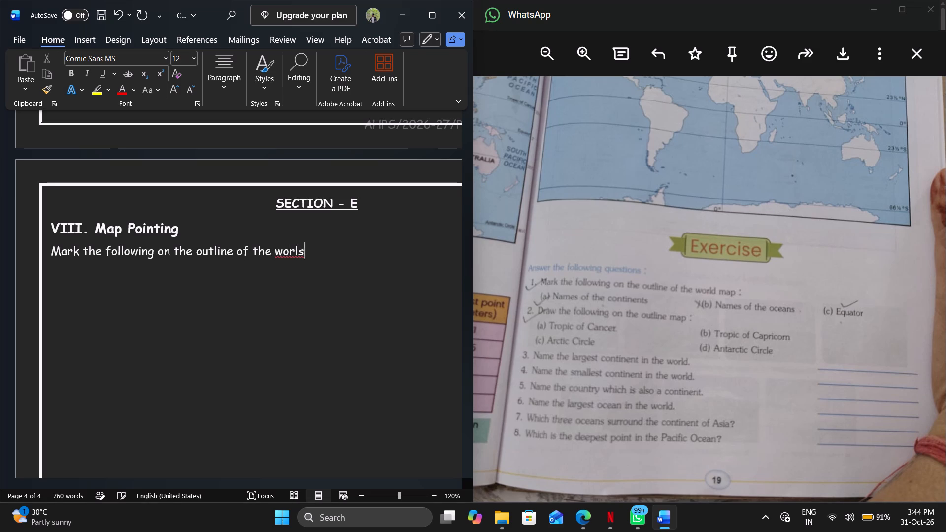
pyautogui.press('BackSpace')
pyautogui.write('d')
pyautogui.press('space')
pyautogui.write('map')
pyautogui.press('space')
pyautogui.press('Return')
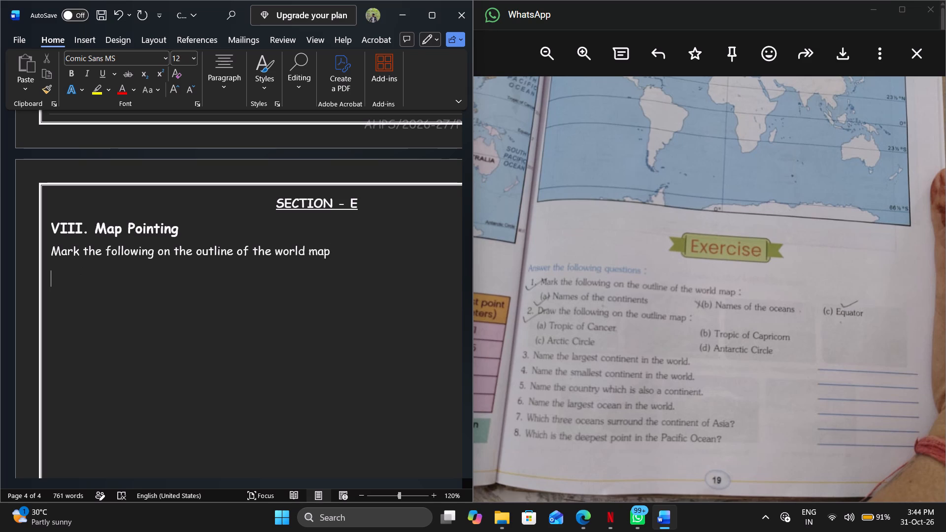
# Examine the map-marking questions of the Exercise in the textbook page photo more closely.
pyautogui.keyDown('ctrl'); pyautogui.scroll(5, 599, 313); pyautogui.keyUp('ctrl')
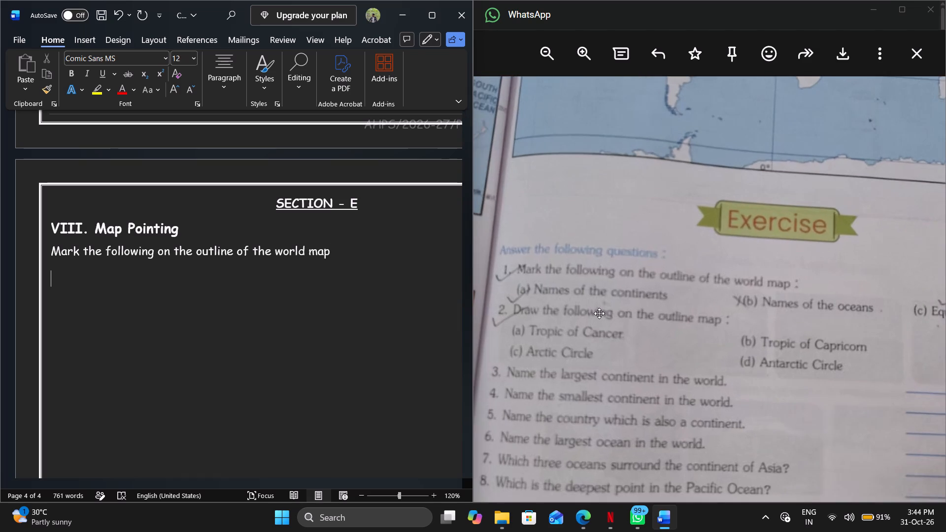
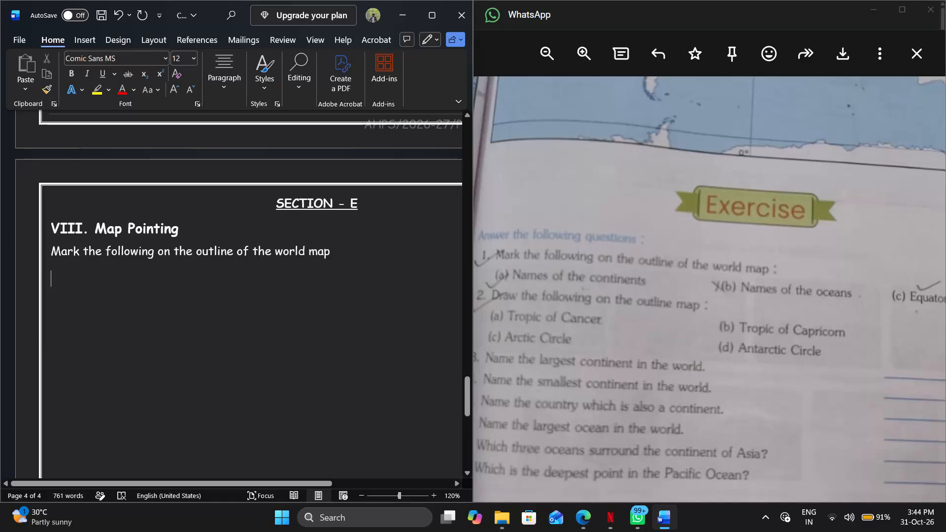
# Start a lettered list under the world map instruction with item (a) "Names of the Continents".
pyautogui.write('(a_')
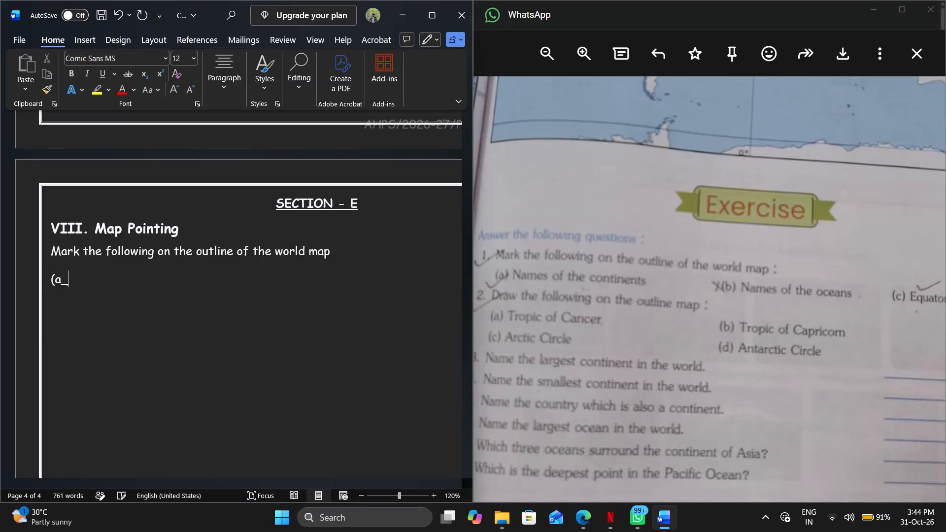
pyautogui.press('BackSpace')
pyautogui.hotkey('shift', ')')
pyautogui.press('space')
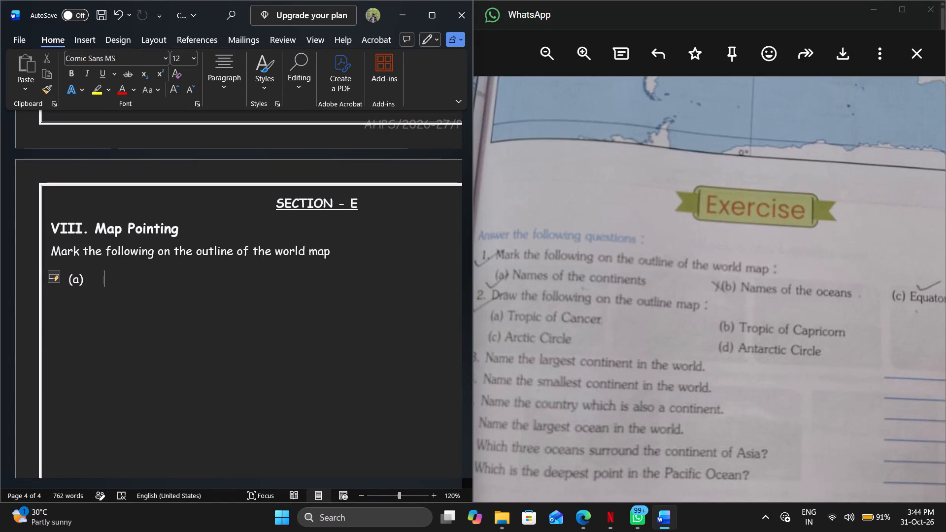
pyautogui.write('am')
pyautogui.write('es of')
pyautogui.press('space')
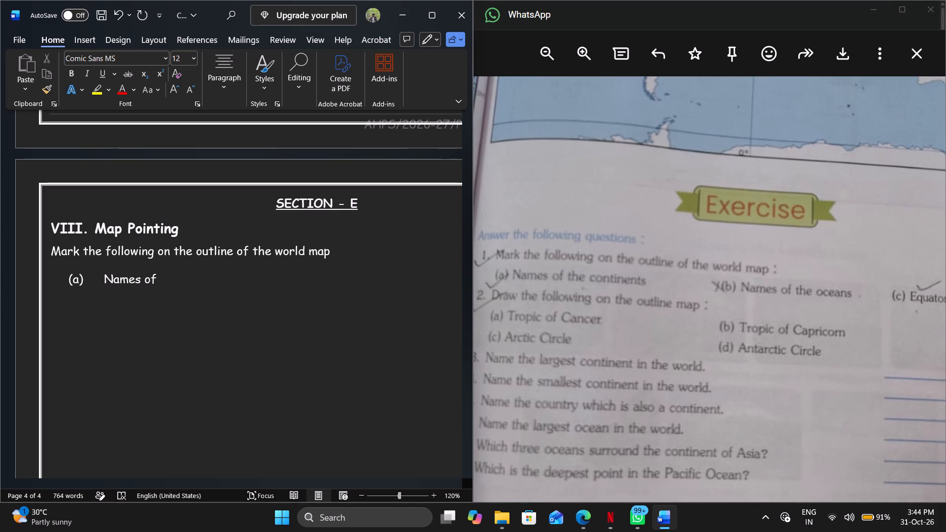
pyautogui.write('the')
pyautogui.press('space')
pyautogui.write('nu')
pyautogui.press('BackSpace')
pyautogui.write('ents')
pyautogui.press('space')
pyautogui.press('Return')
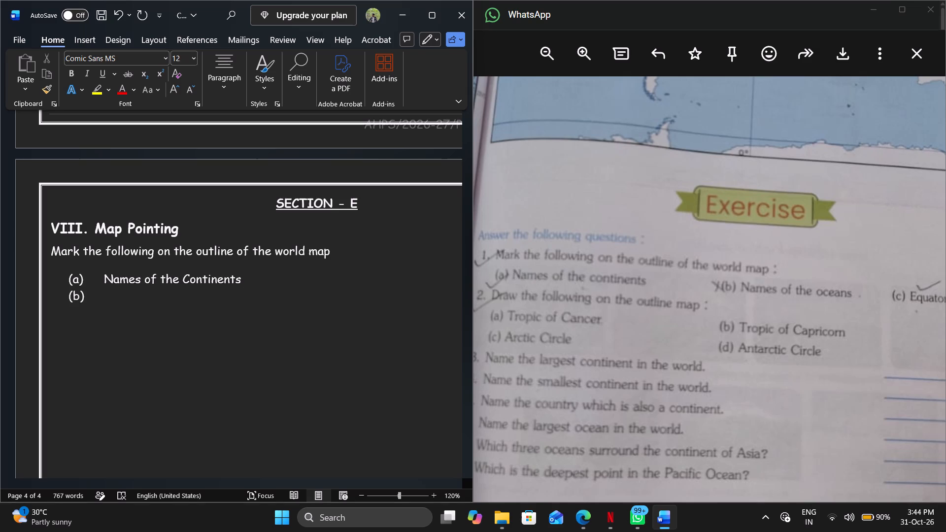
# Add item (b) "Equator" and start an unlettered line at the left margin below the list.
pyautogui.write('qua')
pyautogui.write('tor')
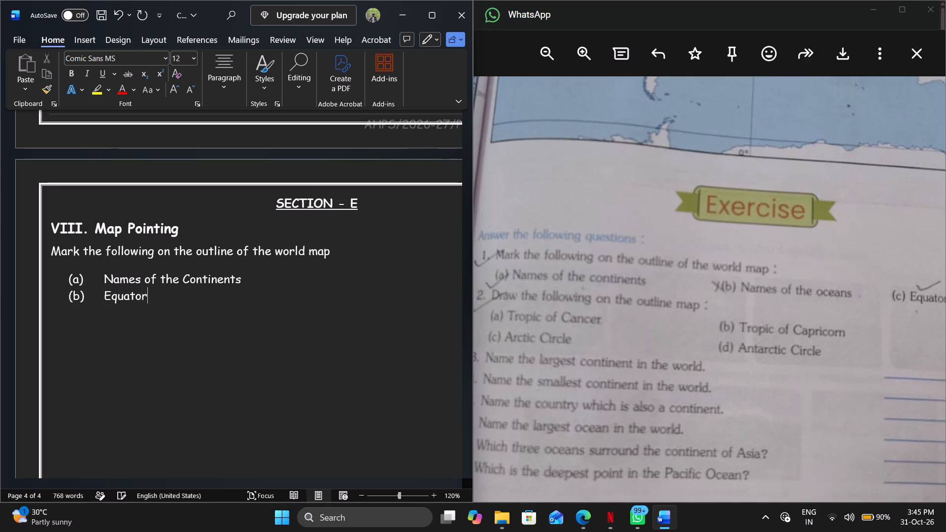
pyautogui.press('Return')
pyautogui.press('BackSpace')
pyautogui.press('BackSpace')
pyautogui.hscroll(1, 616, 238)
pyautogui.keyDown('ctrl'); pyautogui.scroll(-3, 645, 343); pyautogui.keyUp('ctrl')
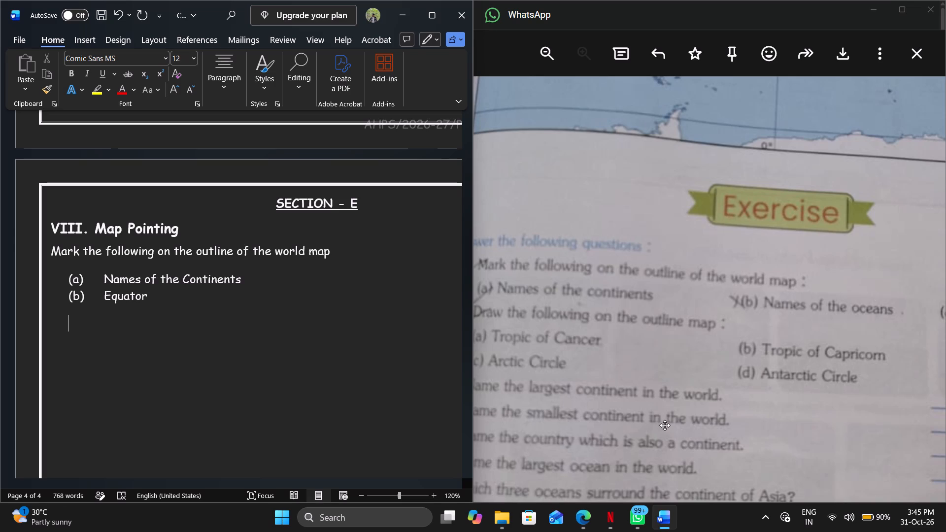
pyautogui.press('BackSpace')
pyautogui.press('BackSpace')
pyautogui.press('Return')
pyautogui.press('BackSpace')
pyautogui.press('BackSpace')
pyautogui.press('BackSpace')
# Write the second instruction "Draw the following on the outline map" and start a new line below it.
pyautogui.press('r')
pyautogui.write('aw')
pyautogui.press('space')
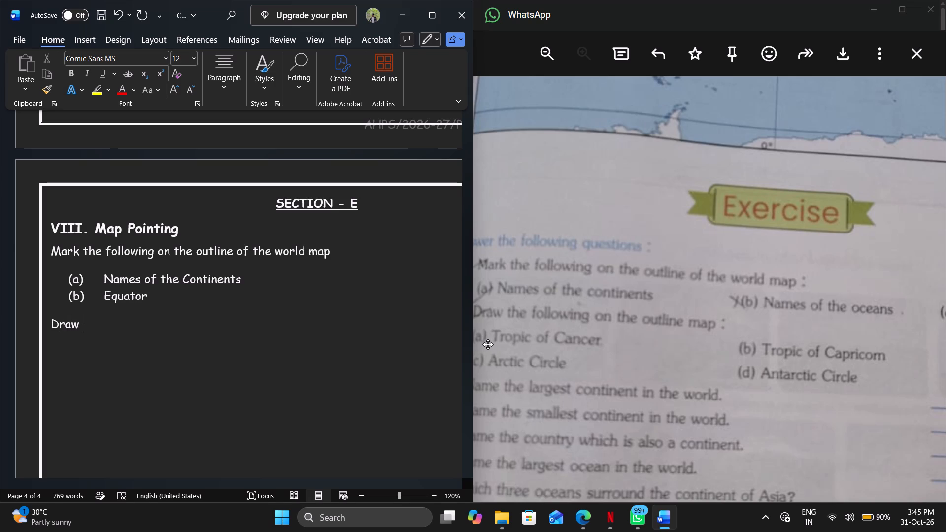
pyautogui.write('the')
pyautogui.press('space')
pyautogui.write('follo')
pyautogui.write('wing')
pyautogui.press('space')
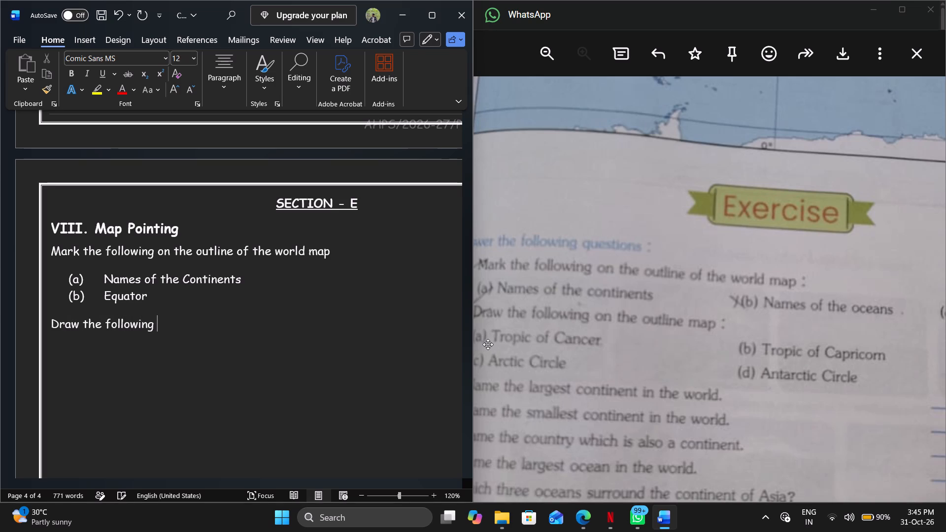
pyautogui.write('on the')
pyautogui.press('space')
pyautogui.write('outline')
pyautogui.press('space')
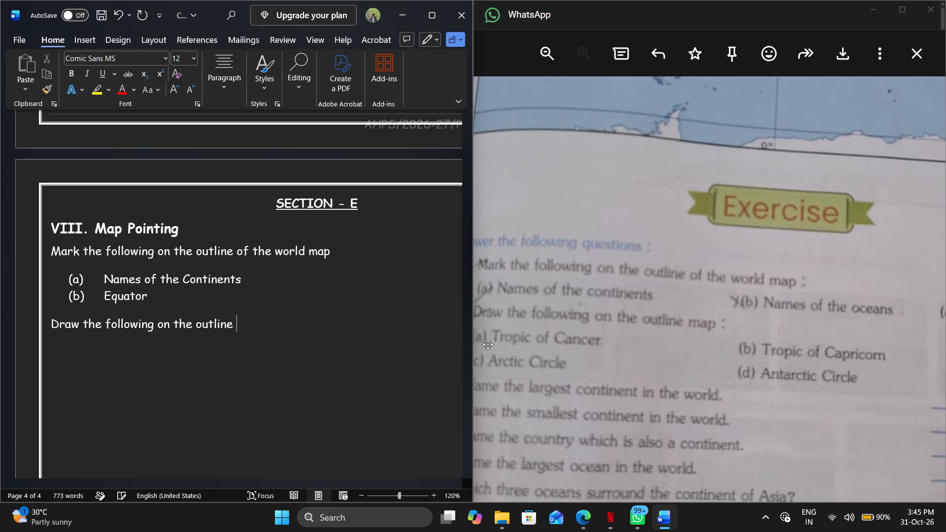
pyautogui.write('map')
pyautogui.press('space')
pyautogui.hotkey('shift', '(')
pyautogui.press('BackSpace')
pyautogui.press('Return')
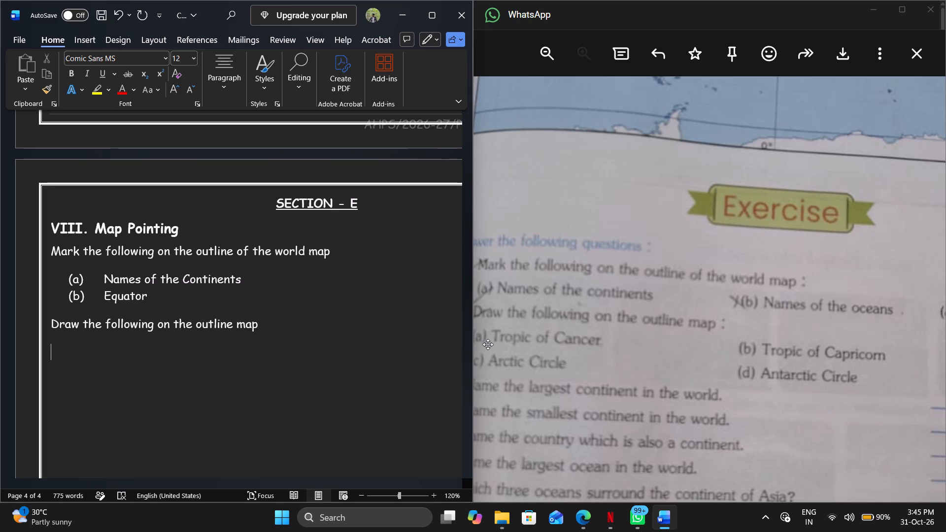
# Start a lettered list under the second instruction with item (a) "Tropic of cancer".
pyautogui.hotkey('shift', '(')
pyautogui.press('BackSpace')
pyautogui.write('a)')
pyautogui.press('space')
pyautogui.press('BackSpace')
pyautogui.press('BackSpace')
pyautogui.write('c')
pyautogui.press('space')
pyautogui.press('BackSpace')
pyautogui.press('BackSpace')
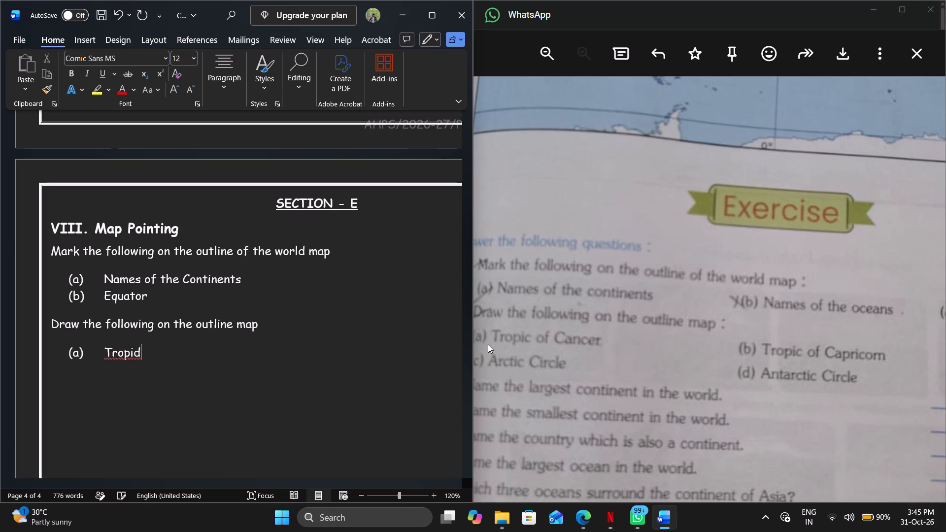
pyautogui.press('BackSpace')
pyautogui.write('c of can')
pyautogui.press('space')
pyautogui.press('BackSpace')
pyautogui.write('cer')
pyautogui.press('space')
pyautogui.press('Return')
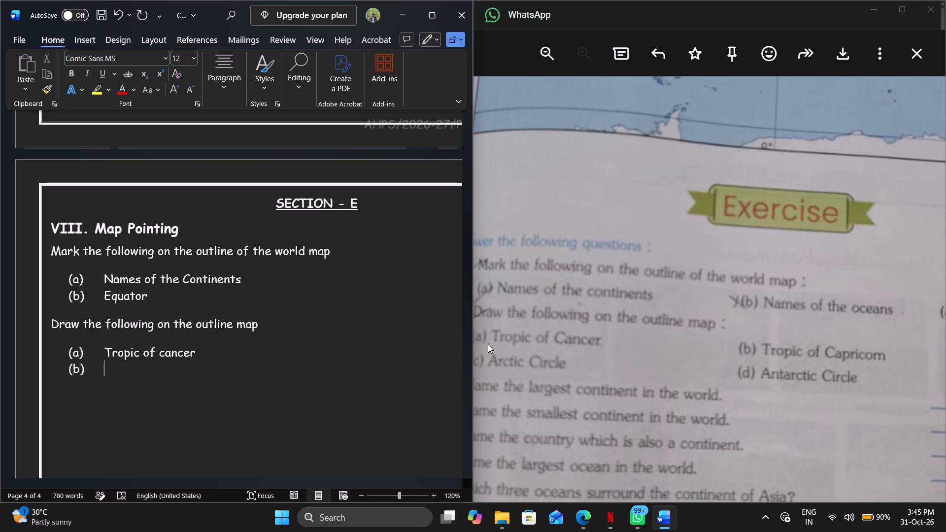
# Add item (b) "Tropic of Capricorn", capitalising "Cancer" in item (a) along the way.
pyautogui.write('ropic')
pyautogui.press('space')
pyautogui.press('Up')
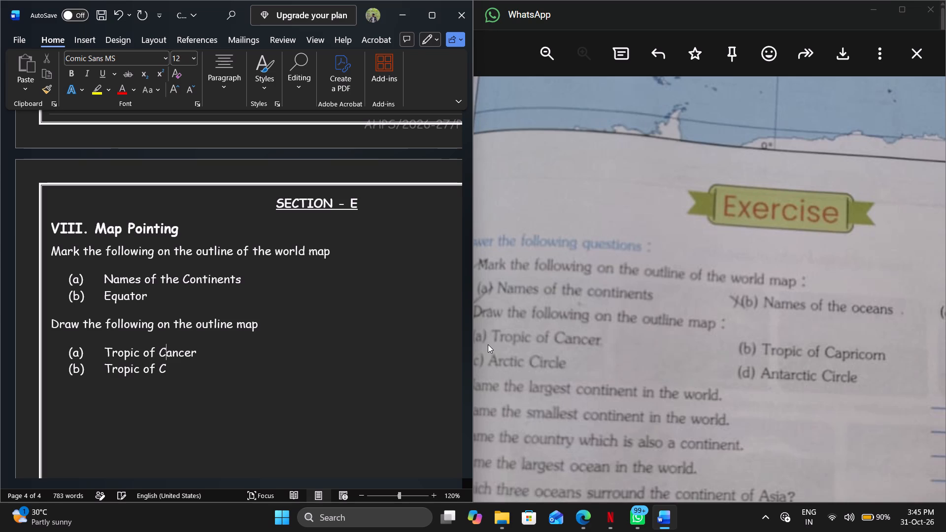
pyautogui.press('Down')
pyautogui.write('ap')
pyautogui.write('rico')
pyautogui.write('rn')
pyautogui.press('space')
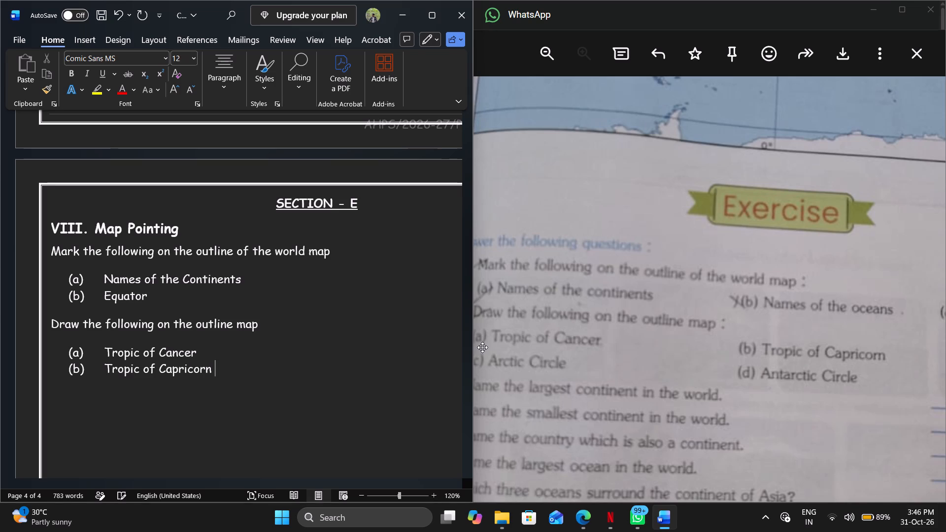
pyautogui.press('Return')
# Add item (c) "Artic Circle" to the list of lines to draw on the outline map.
pyautogui.write('rti')
pyautogui.press('space')
pyautogui.press('BackSpace')
pyautogui.write('c')
pyautogui.press('space')
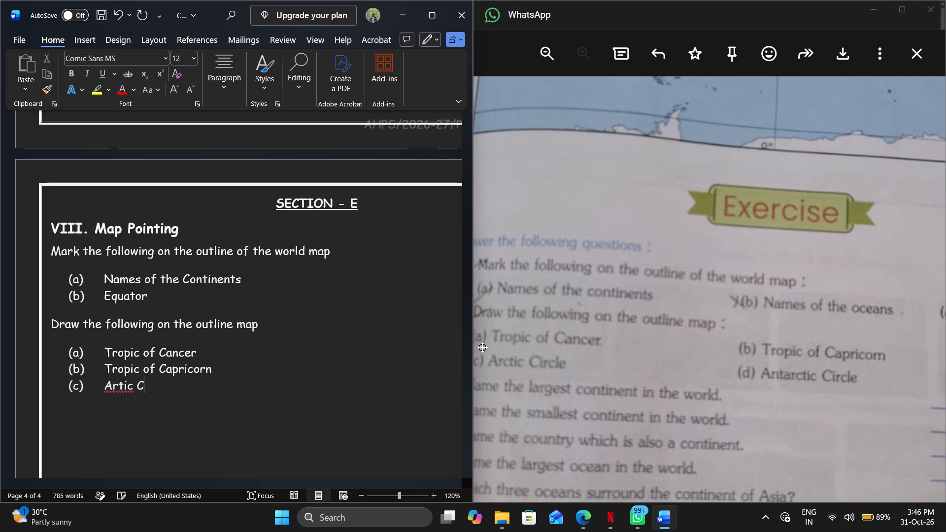
pyautogui.press('Return')
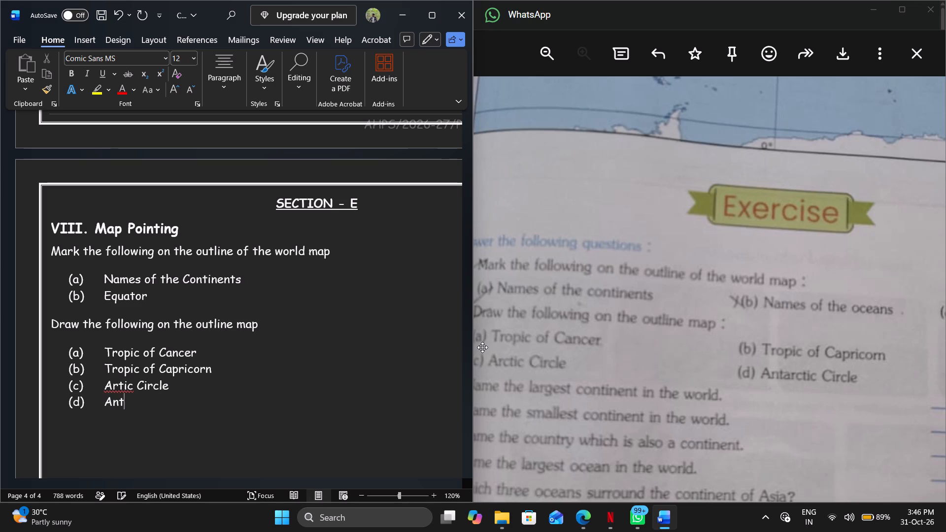
# Enter "Antarctic" as item (d), inserting the missing lowercase "c" in the word.
pyautogui.write('artic')
pyautogui.press('space')
pyautogui.press('Up')
pyautogui.press('Left')
pyautogui.press('Down')
pyautogui.press('Left')
pyautogui.press('Left')
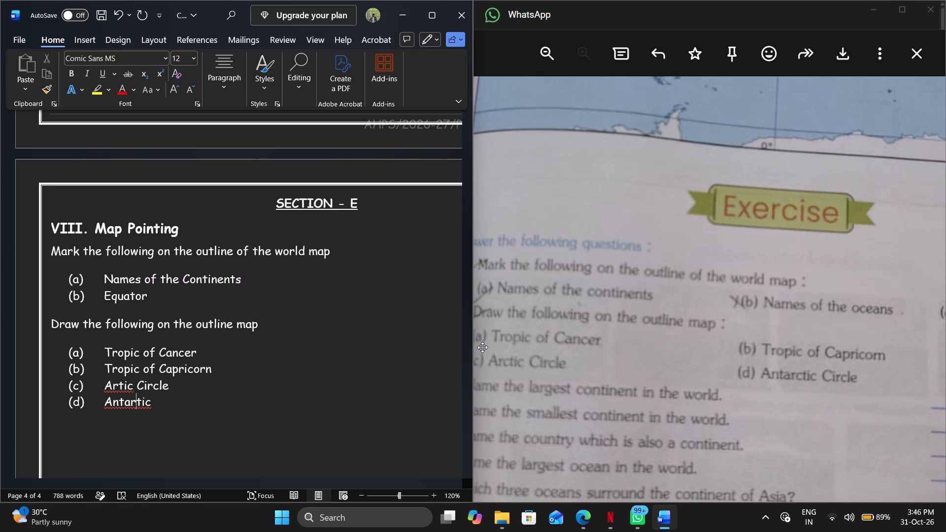
pyautogui.press('c')
pyautogui.press('Right')
pyautogui.press('Right')
pyautogui.press('Right')
pyautogui.press('Left')
pyautogui.press('Left')
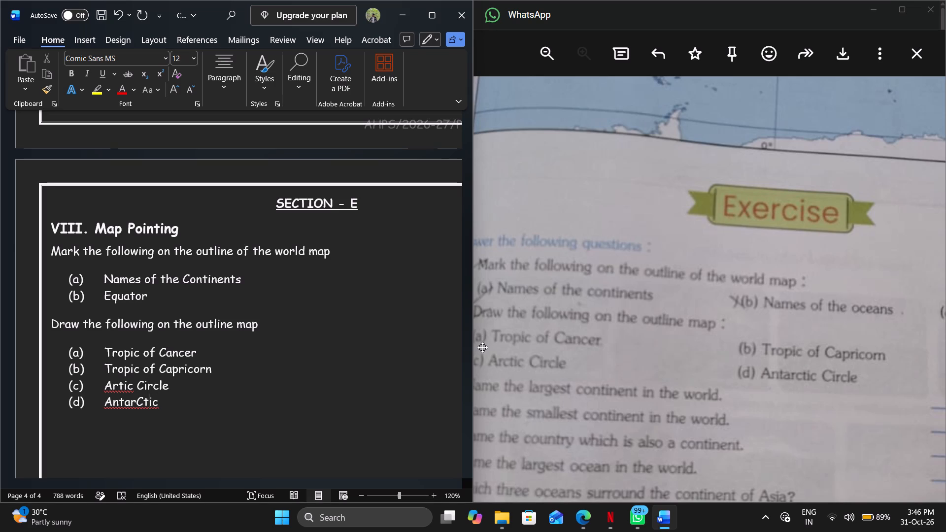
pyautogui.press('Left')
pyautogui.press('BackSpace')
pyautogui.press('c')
# Correct the misspelled word "Artic" in item (c) of the list.
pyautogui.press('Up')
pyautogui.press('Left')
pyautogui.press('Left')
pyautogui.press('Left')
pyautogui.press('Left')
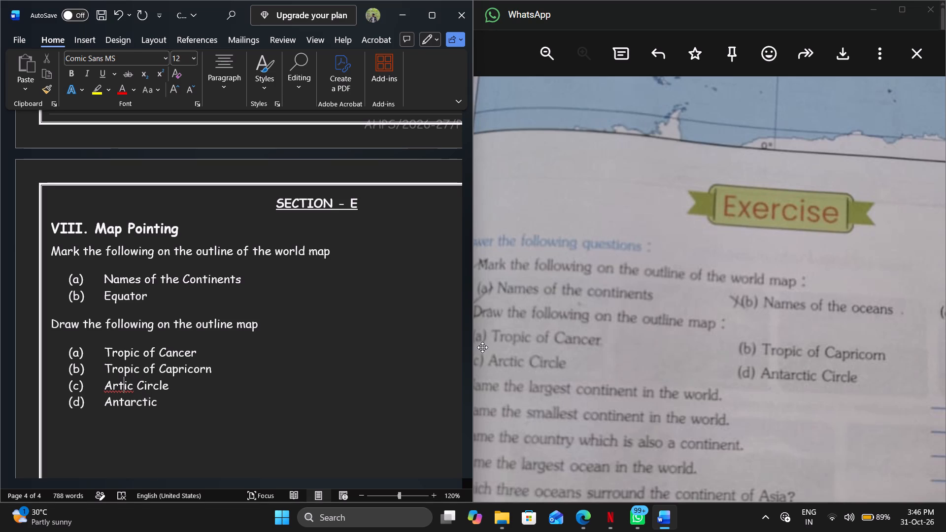
# Insert the missing "c" in item (c) so that it reads "Arctic Circle".
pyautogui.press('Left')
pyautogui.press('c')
# Complete item (d) of the outline map list as "Antarctic Circle".
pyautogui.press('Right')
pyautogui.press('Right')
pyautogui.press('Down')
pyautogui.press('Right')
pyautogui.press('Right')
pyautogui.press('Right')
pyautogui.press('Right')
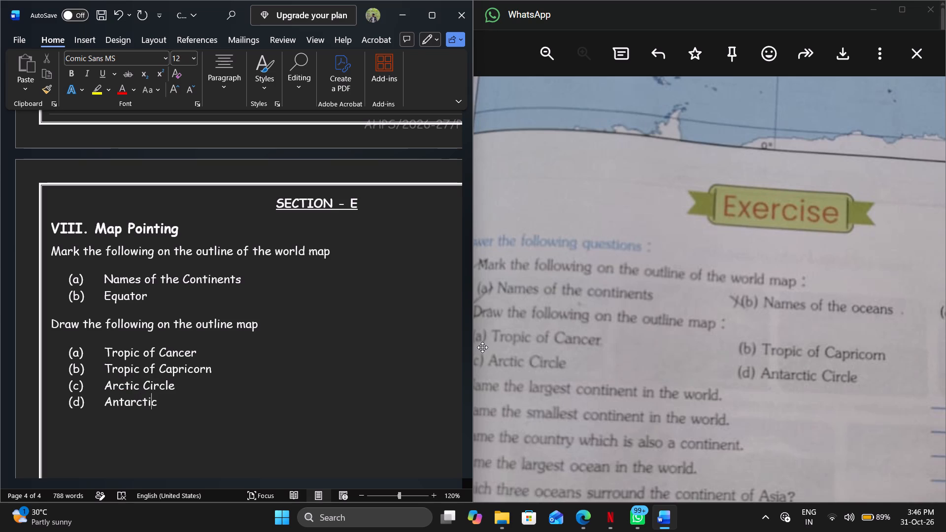
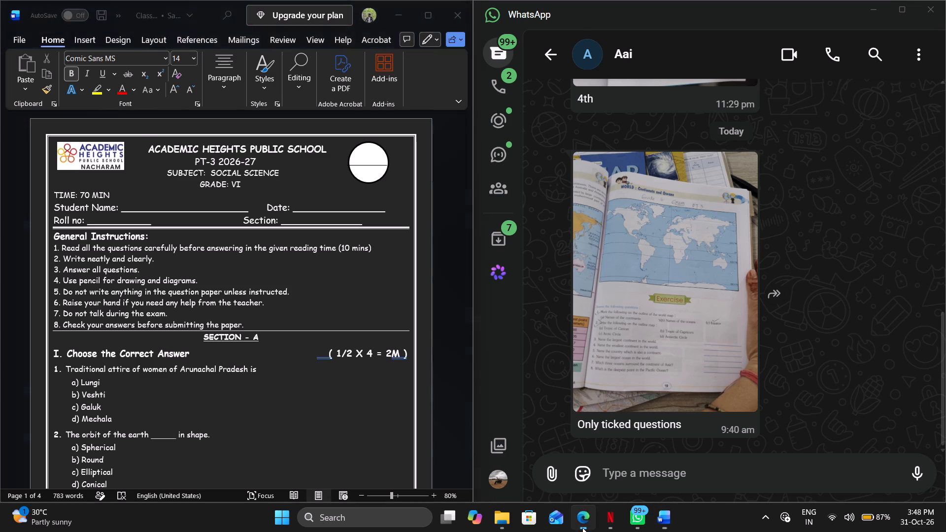
# Search the web in Microsoft Edge for "outline map of world".
pyautogui.click(358, 12)
pyautogui.write('outline')
pyautogui.press('space')
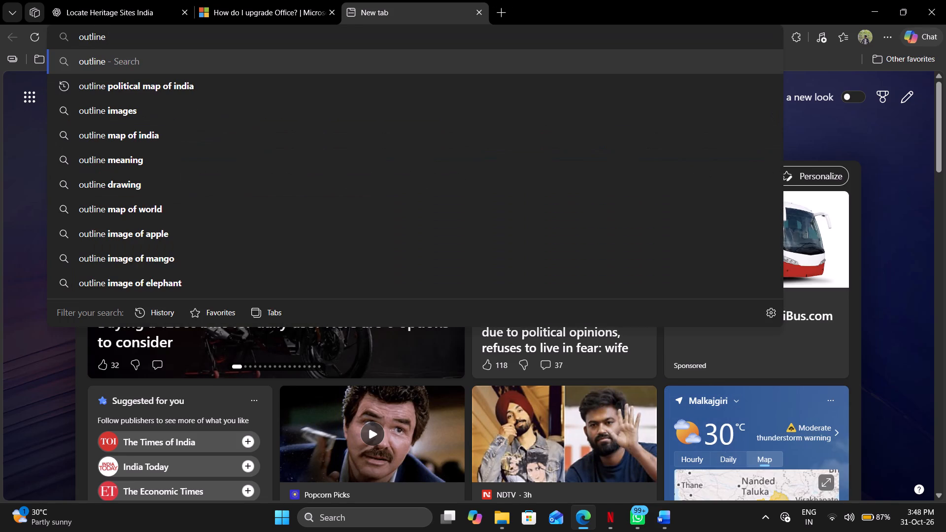
pyautogui.write('map of world')
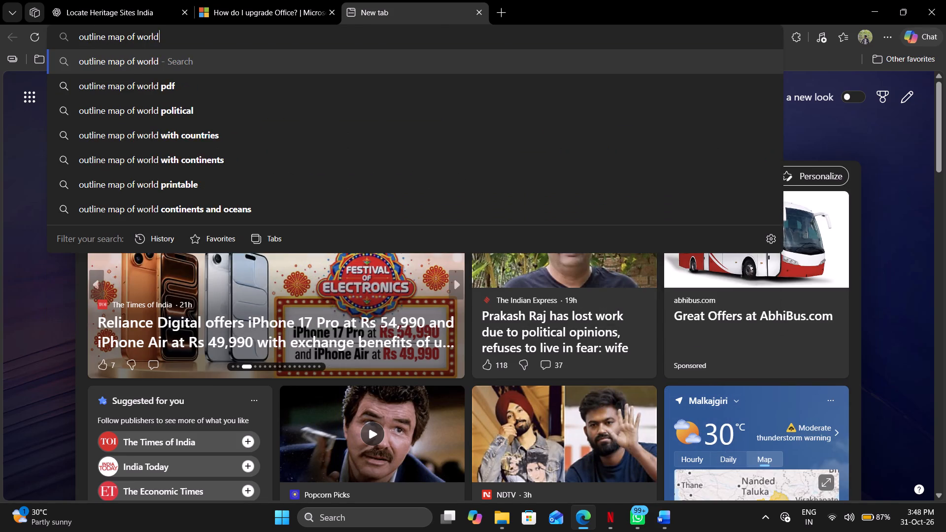
pyautogui.press('Return')
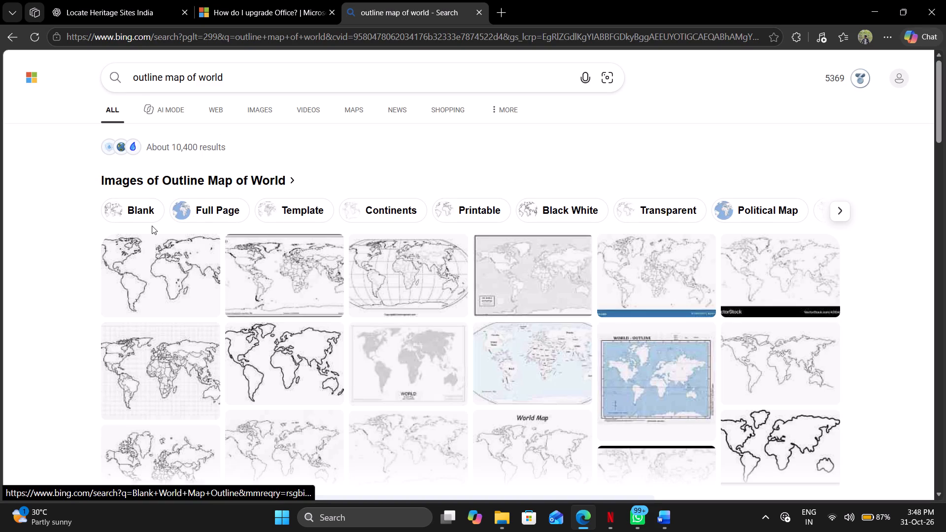
# Switch to the image results and examine the World Political outline map from mapnations.com.
pyautogui.scroll(-1, 263, 231)
pyautogui.scroll(1, 193, 221)
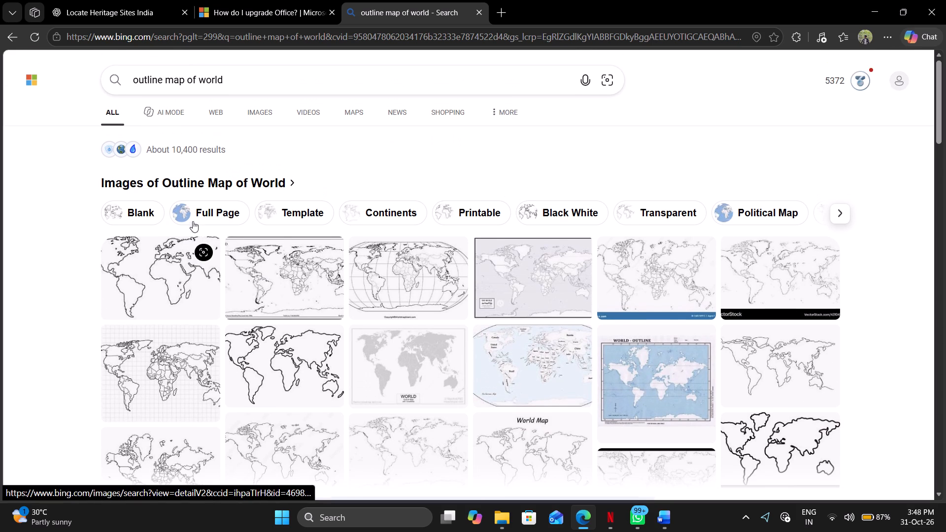
pyautogui.click(267, 112)
pyautogui.scroll(-1, 342, 223)
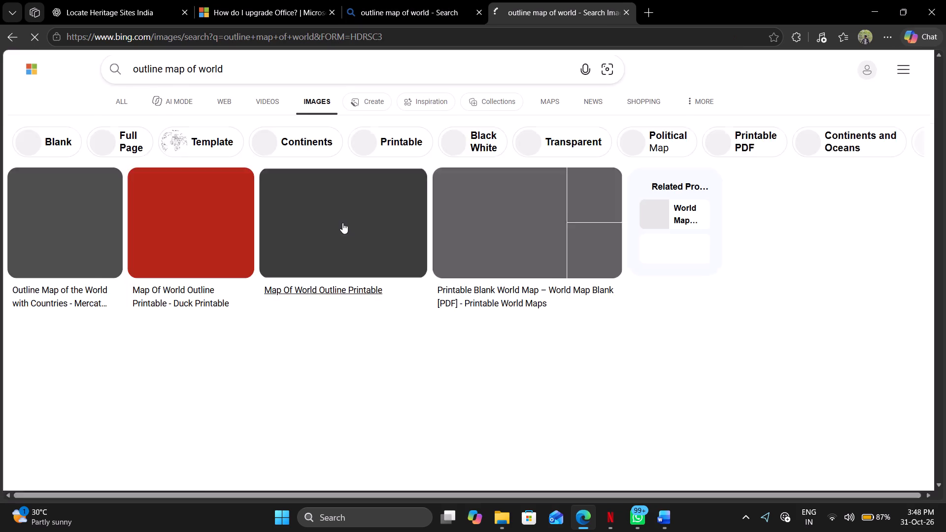
pyautogui.scroll(1, 284, 234)
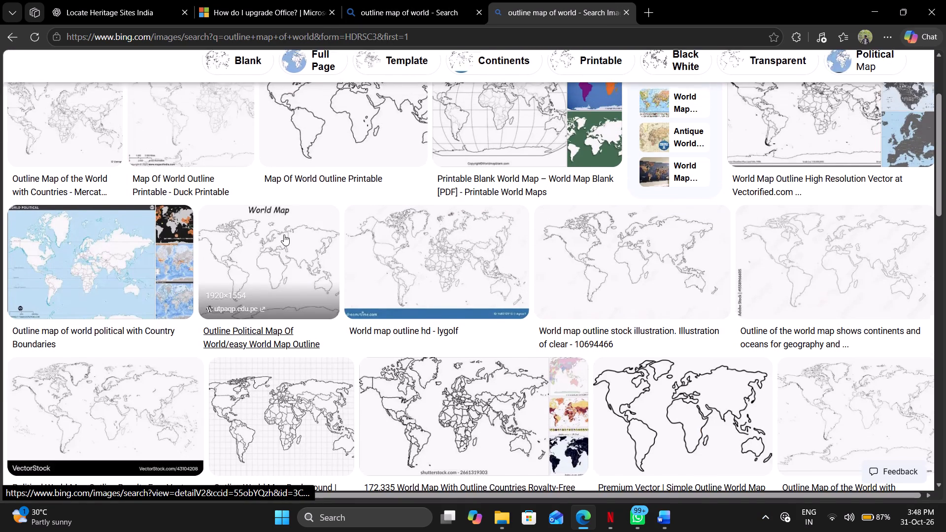
pyautogui.scroll(1, 284, 234)
pyautogui.scroll(-1, 257, 273)
pyautogui.click(147, 223)
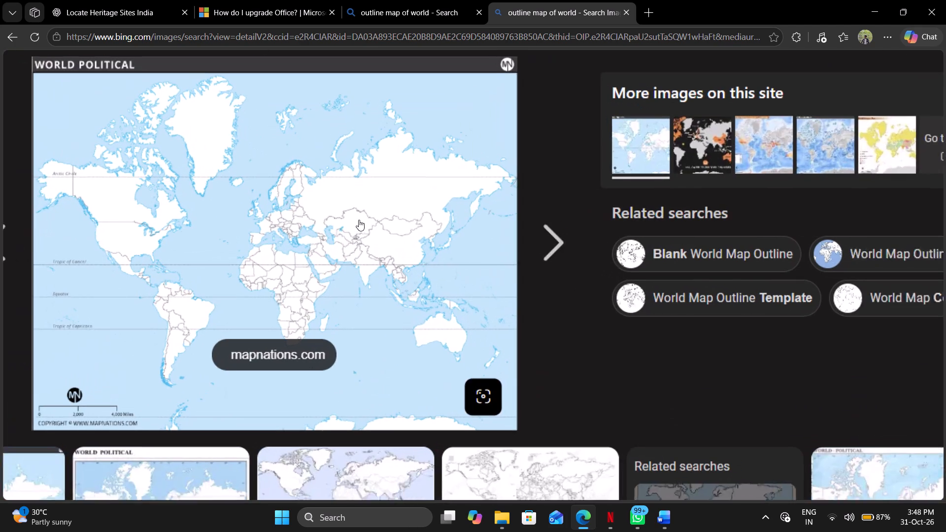
pyautogui.scroll(-1, 359, 220)
pyautogui.scroll(1, 676, 219)
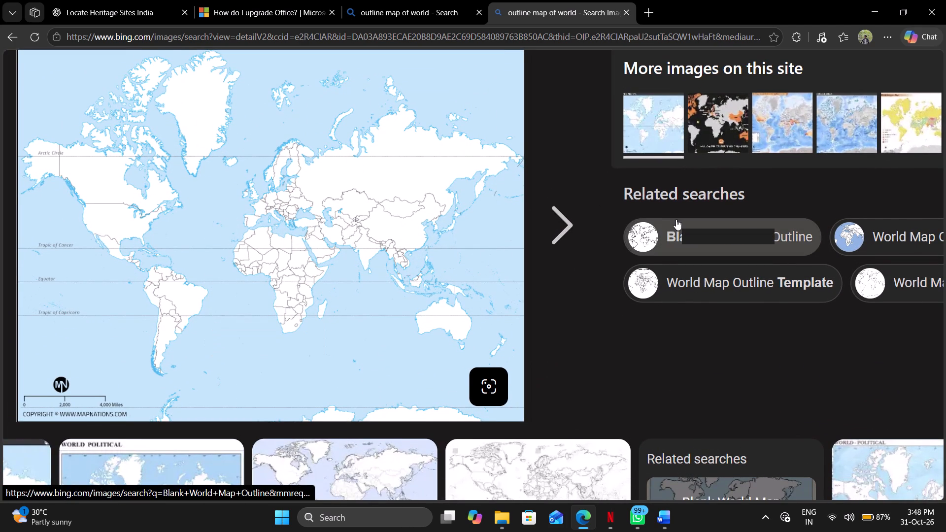
pyautogui.scroll(1, 676, 219)
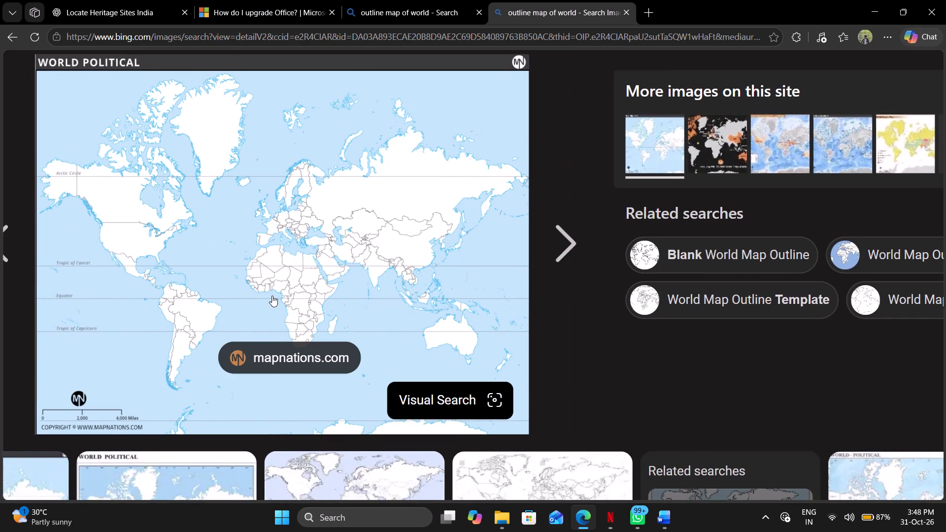
pyautogui.hscroll(6, 272, 296)
pyautogui.press('Escape')
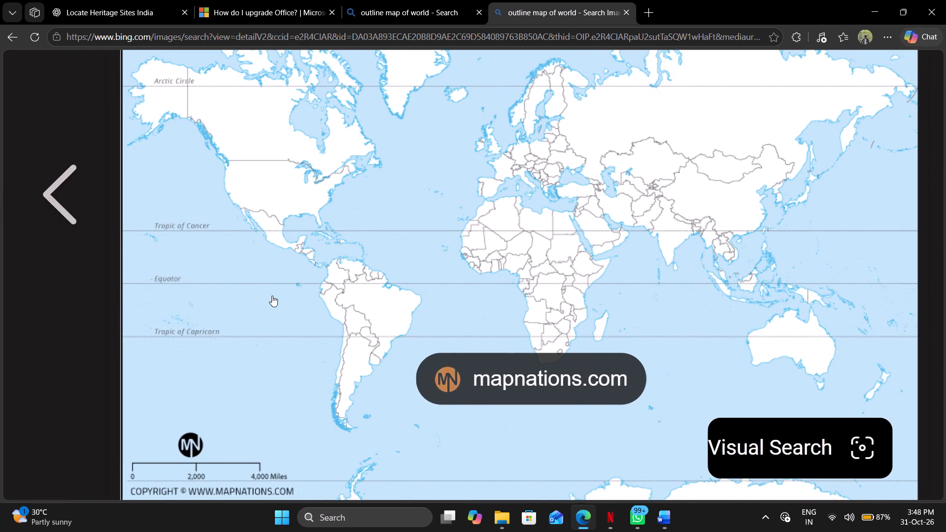
# Look through more outline map images and preview the "Printable Blank World Map" with latitude and longitude lines.
pyautogui.scroll(-3, 382, 337)
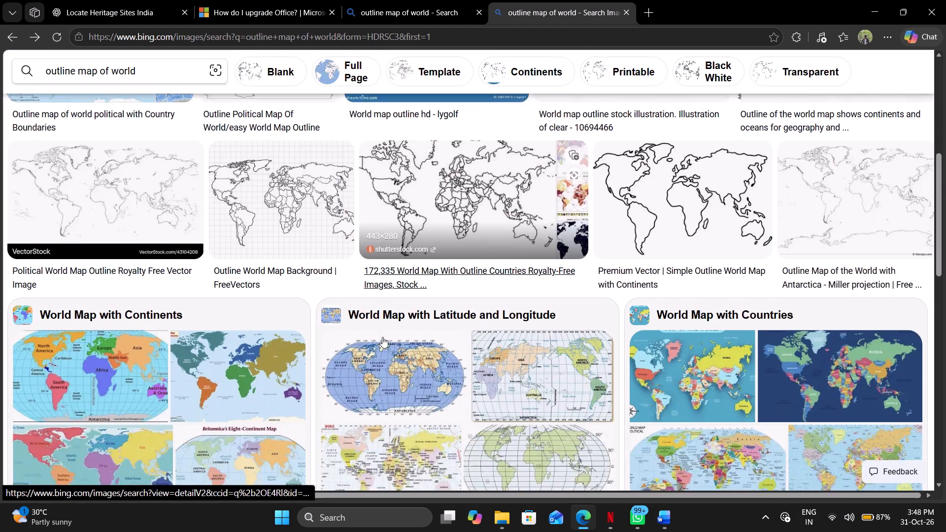
pyautogui.scroll(-3, 382, 337)
pyautogui.scroll(2, 215, 269)
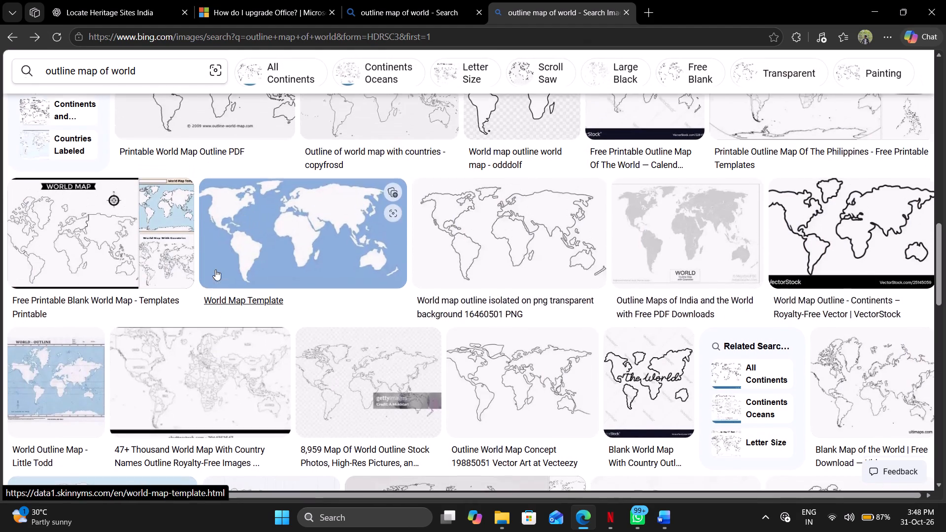
pyautogui.scroll(5, 431, 272)
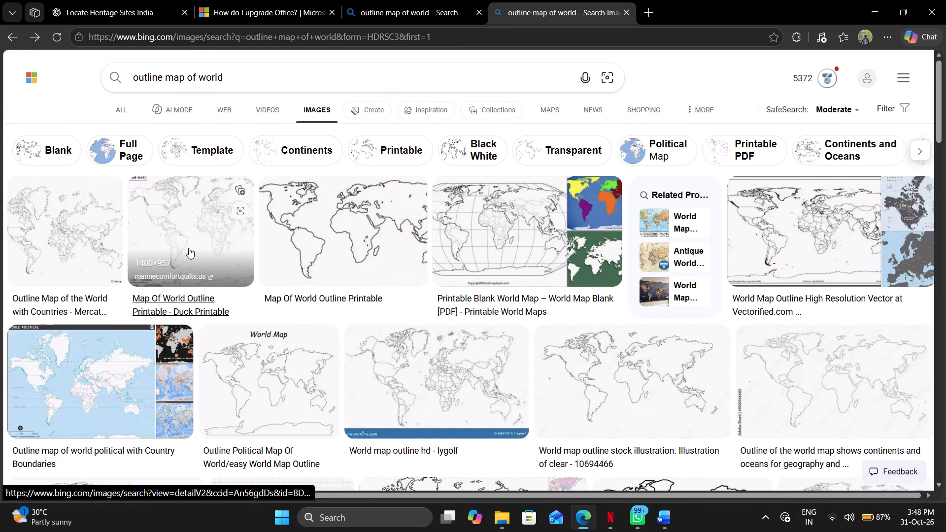
pyautogui.click(456, 254)
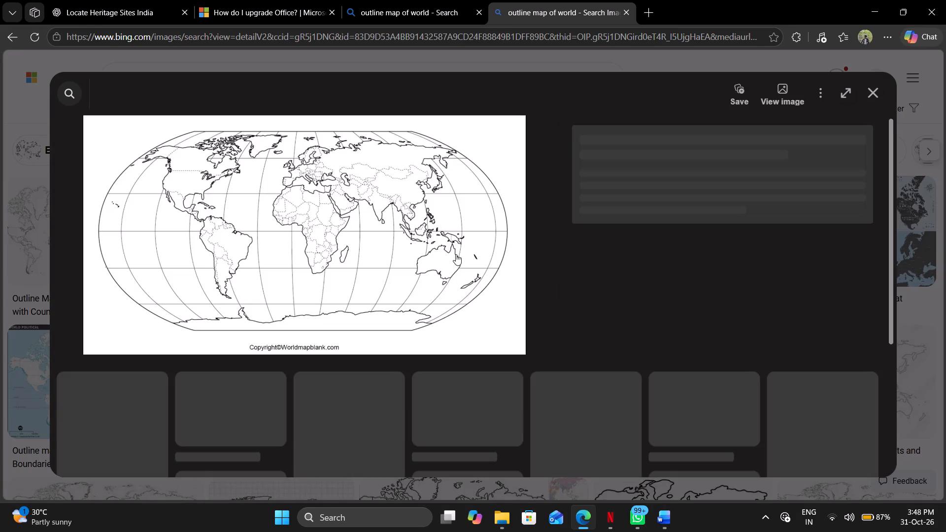
pyautogui.press('Escape')
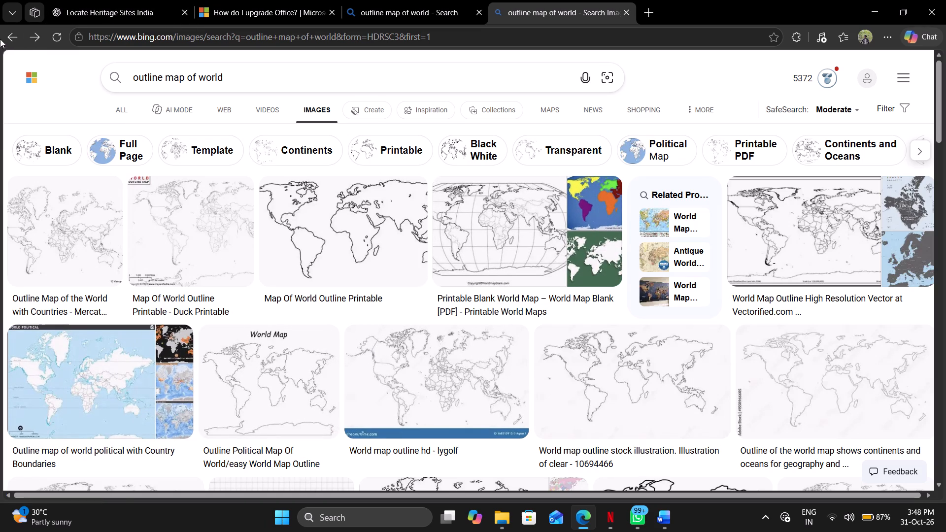
# Return to the general web results and examine the maps on the "Free Outline World Maps" page of freeworldmaps.net.
pyautogui.click(137, 103)
pyautogui.click(130, 108)
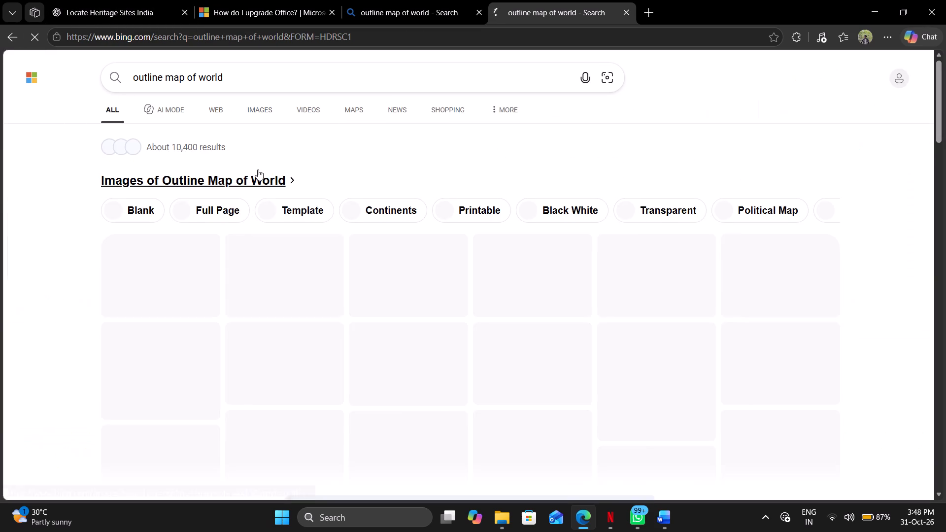
pyautogui.scroll(-3, 258, 169)
pyautogui.click(181, 235)
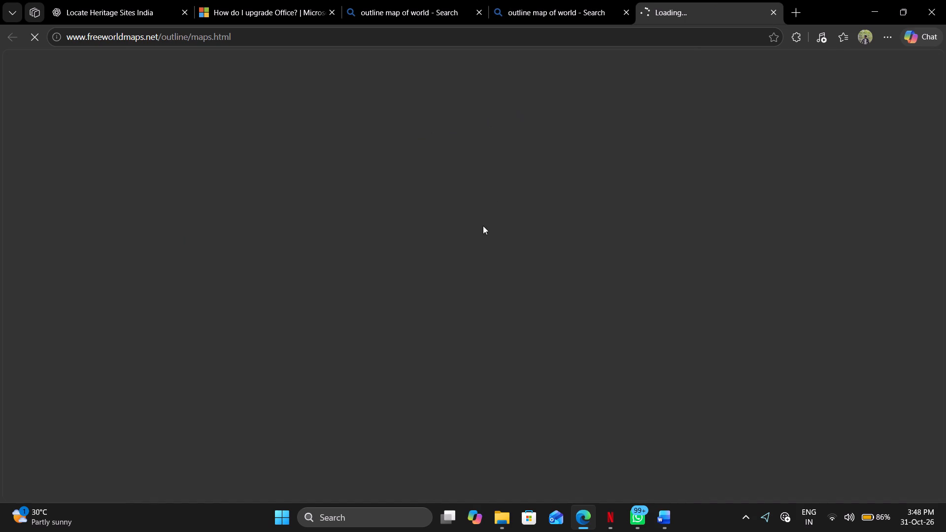
pyautogui.scroll(-2, 422, 238)
pyautogui.scroll(-2, 333, 275)
pyautogui.scroll(-5, 238, 358)
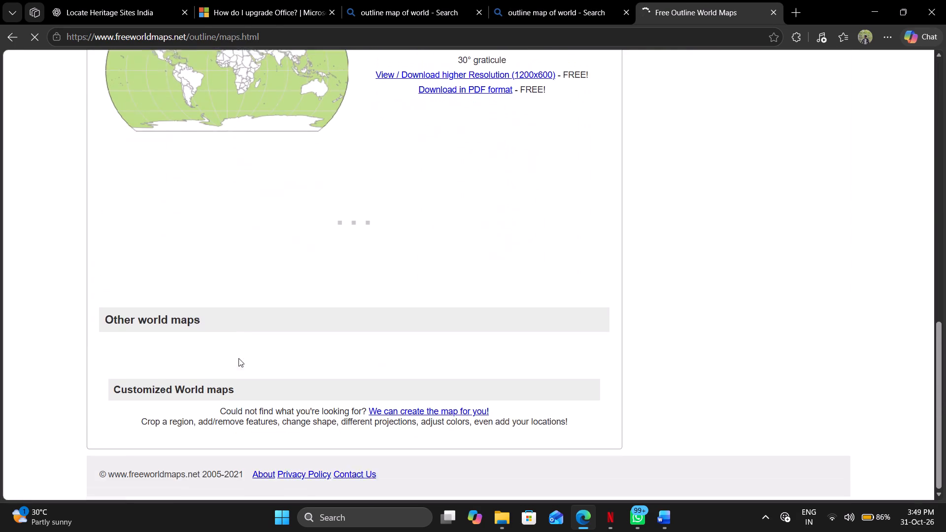
pyautogui.click(13, 40)
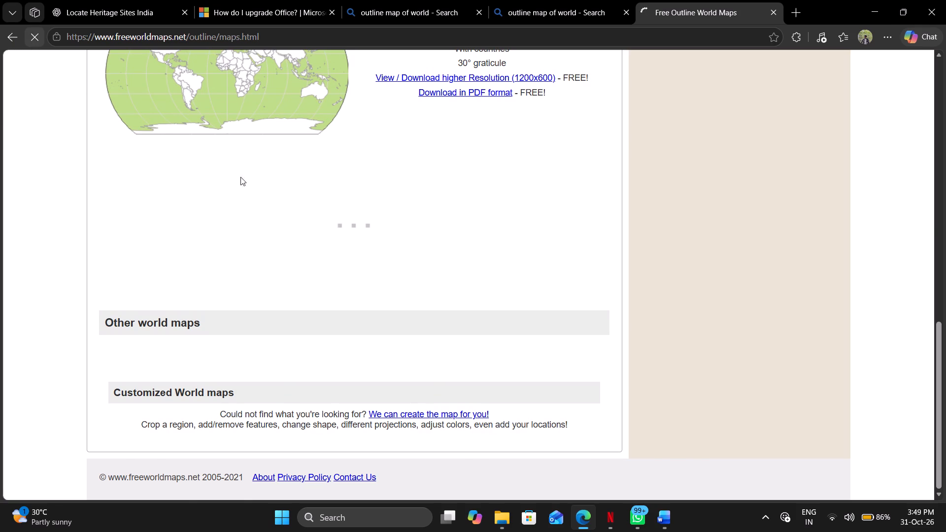
# Open "Blank World Map: 10 Easy Printable Maps for Class Study" on printableworldmaps.net and examine its first blank maps.
pyautogui.scroll(-1, 342, 267)
pyautogui.scroll(2, 253, 269)
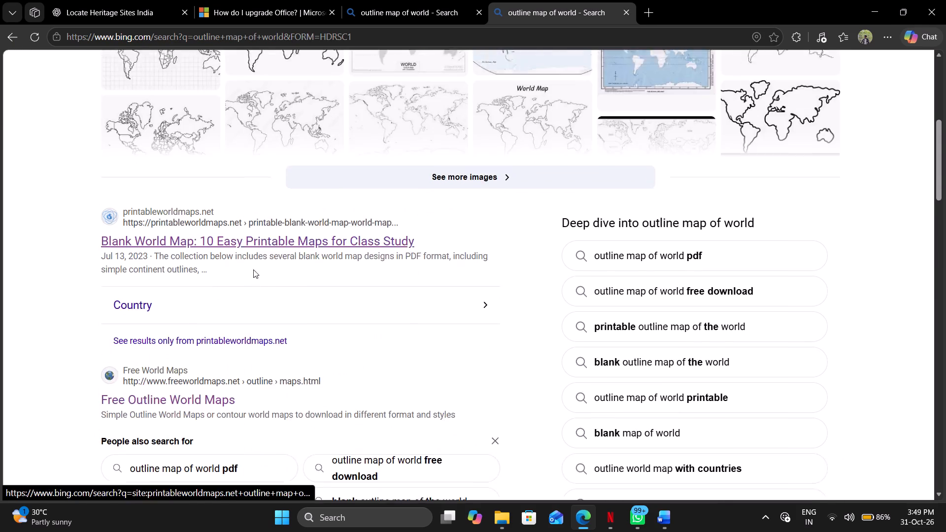
pyautogui.click(231, 247)
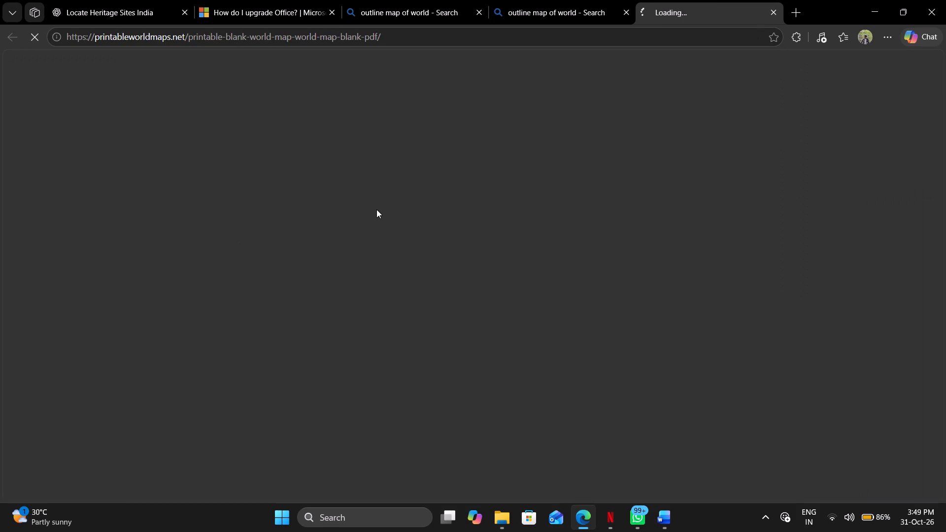
pyautogui.scroll(-1, 474, 232)
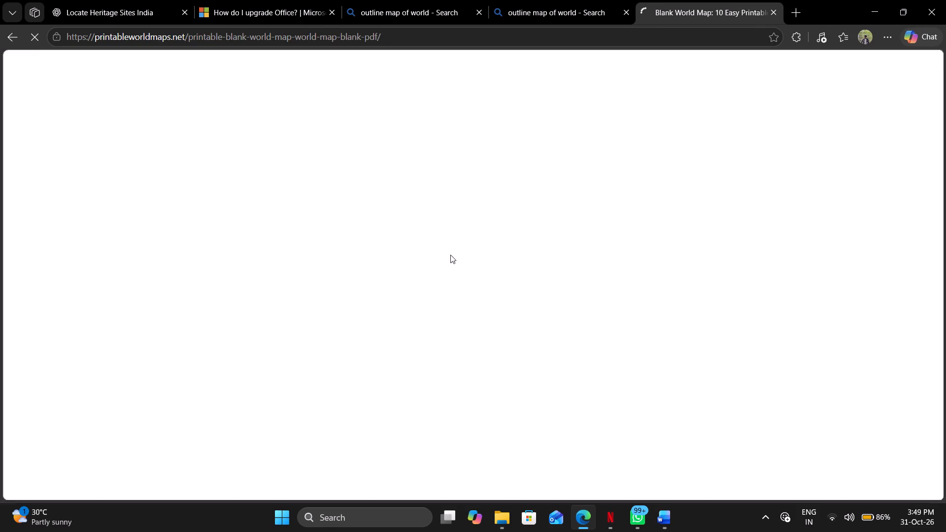
pyautogui.scroll(-7, 450, 255)
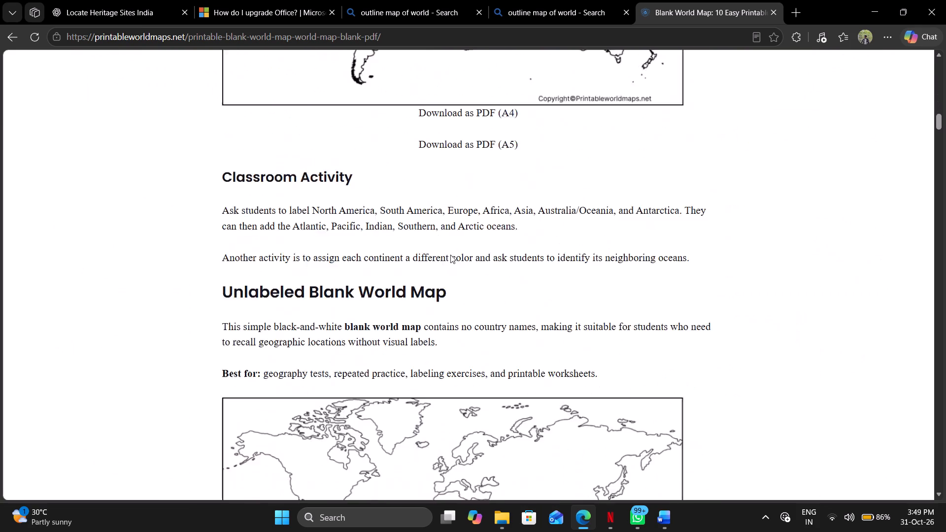
pyautogui.scroll(3, 450, 255)
pyautogui.scroll(-1, 450, 255)
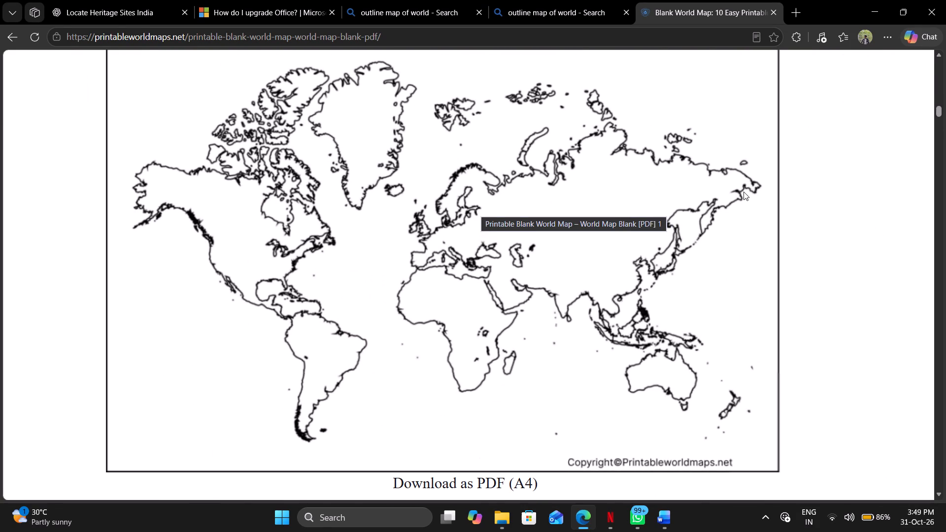
pyautogui.scroll(-3, 743, 192)
pyautogui.scroll(-3, 674, 230)
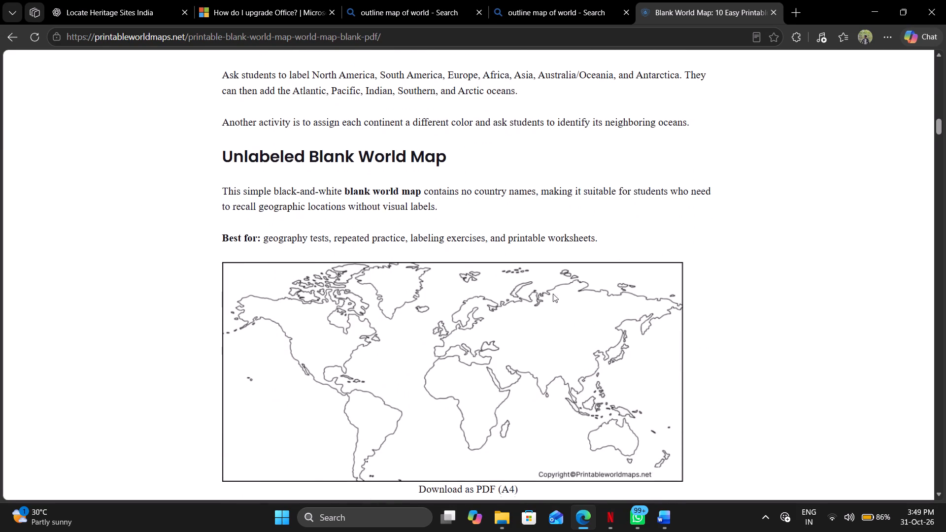
# Compare the remaining maps on the page, from "Blank World Map to Fill in" to "Printable Blank World Map".
pyautogui.scroll(-7, 550, 298)
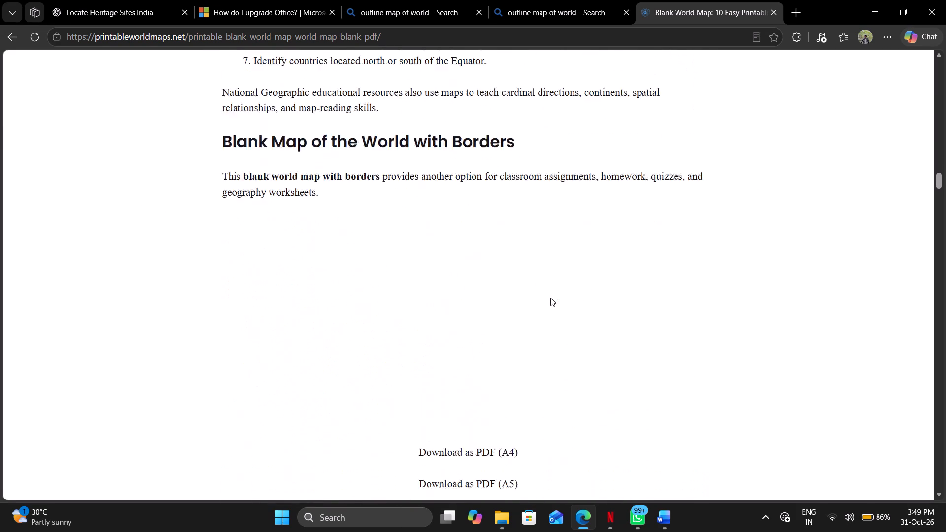
pyautogui.scroll(2, 550, 298)
pyautogui.scroll(-5, 550, 298)
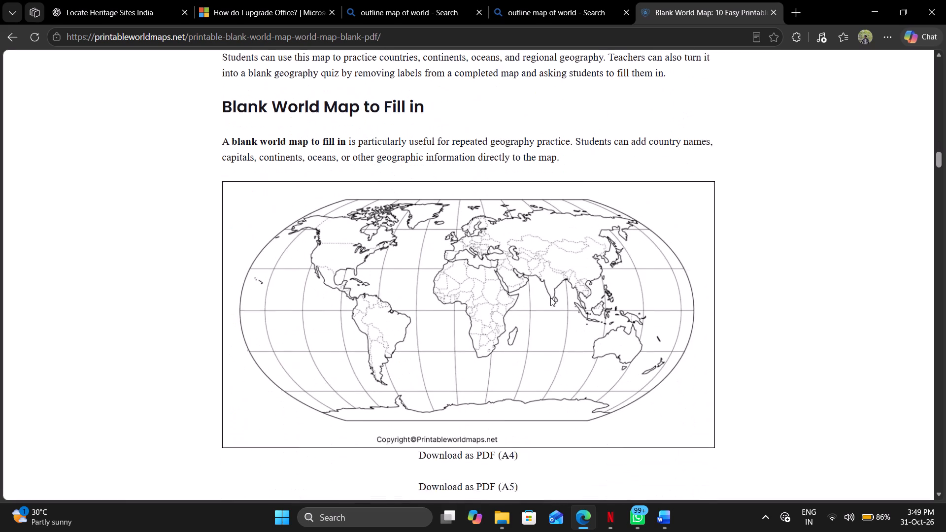
pyautogui.scroll(-3, 548, 286)
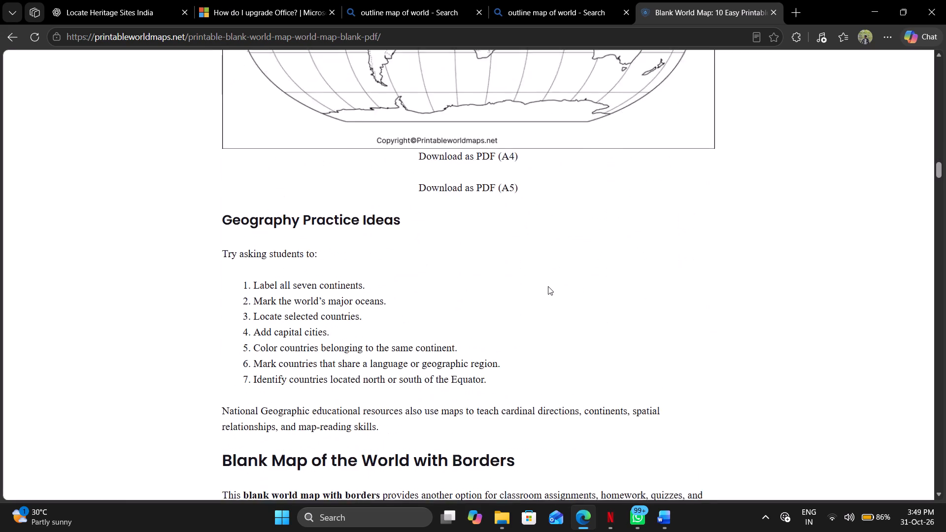
pyautogui.scroll(-3, 548, 286)
pyautogui.scroll(1, 548, 286)
pyautogui.scroll(-5, 548, 286)
pyautogui.scroll(3, 548, 286)
pyautogui.scroll(-4, 548, 286)
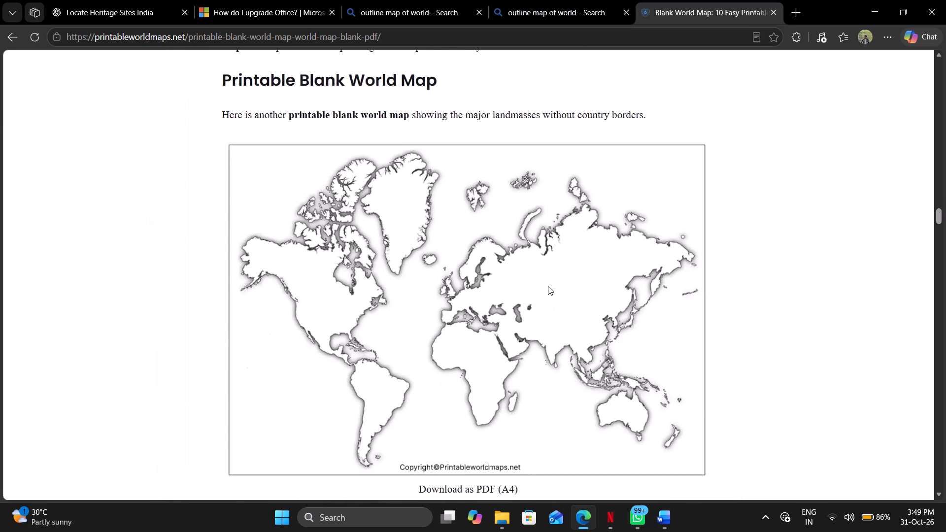
# Go back to the map under "Blank Outline Map of the World" on the page.
pyautogui.scroll(18, 548, 286)
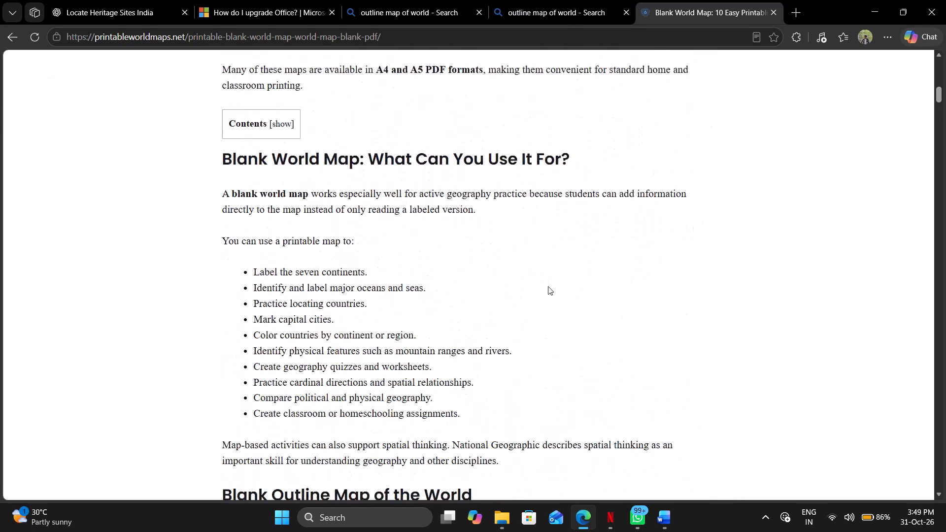
pyautogui.scroll(1, 548, 286)
pyautogui.scroll(1, 475, 213)
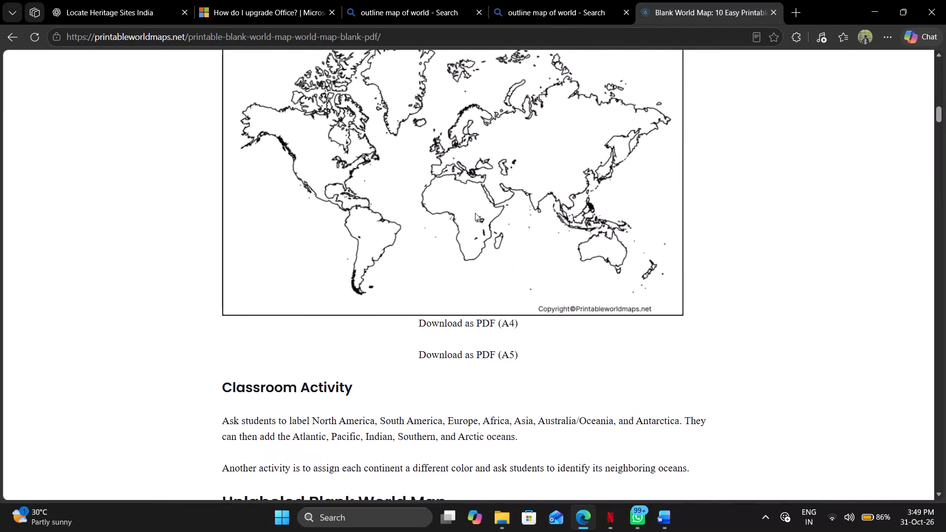
# Save the blank outline world map image as a PNG in Downloads under the name Blank-Outline-Map-of-the-World-1024x639.
pyautogui.scroll(2, 475, 213)
pyautogui.click(475, 213)
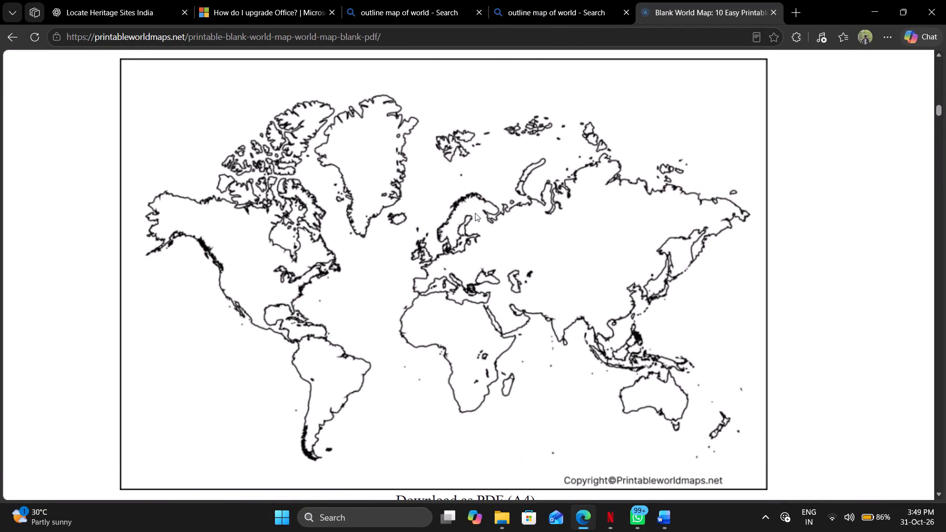
pyautogui.rightClick(445, 202)
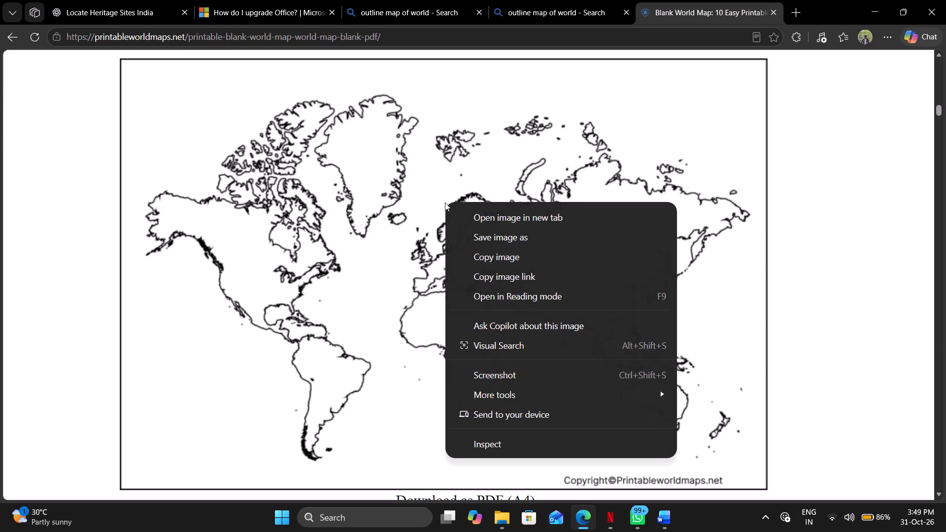
pyautogui.click(523, 240)
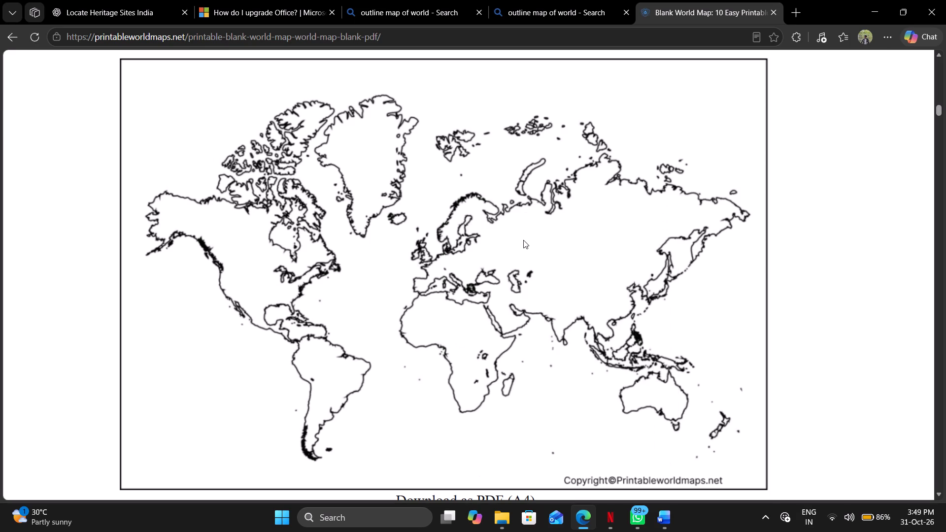
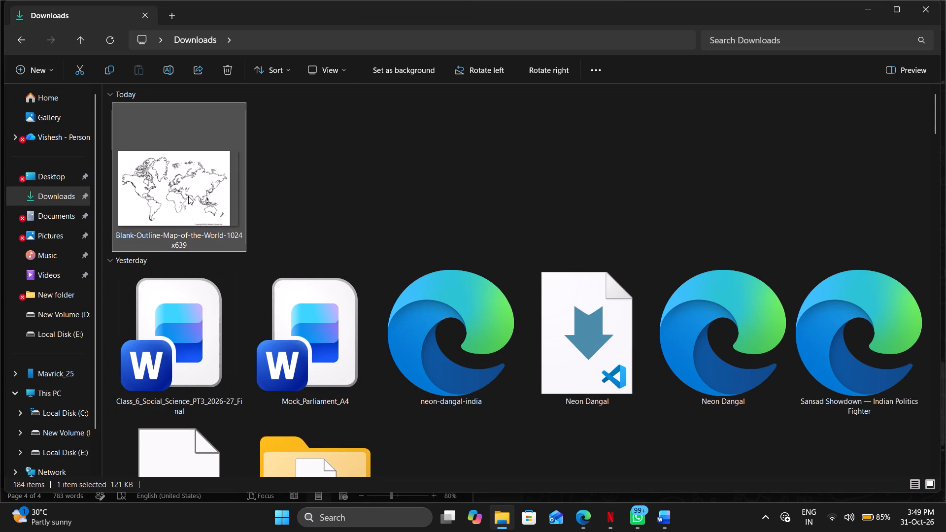
pyautogui.click(188, 196)
pyautogui.rightClick(190, 176)
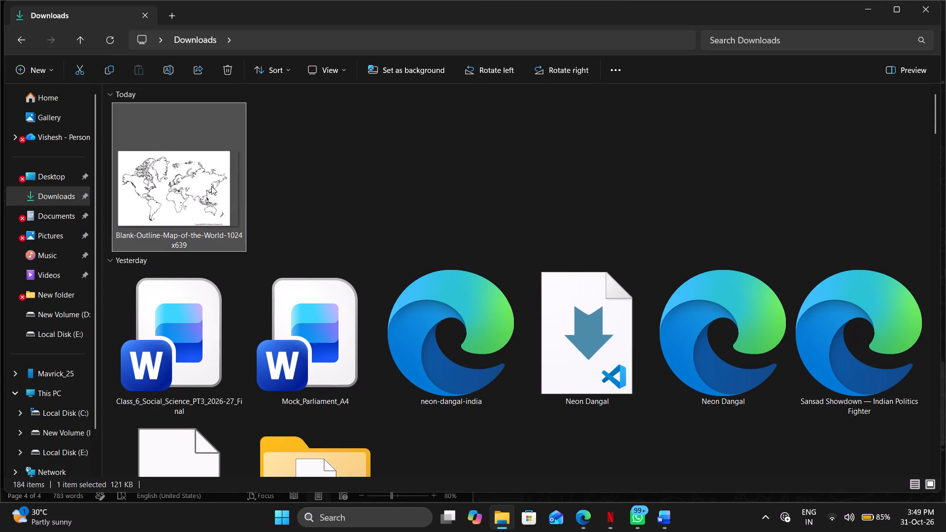
pyautogui.rightClick(215, 172)
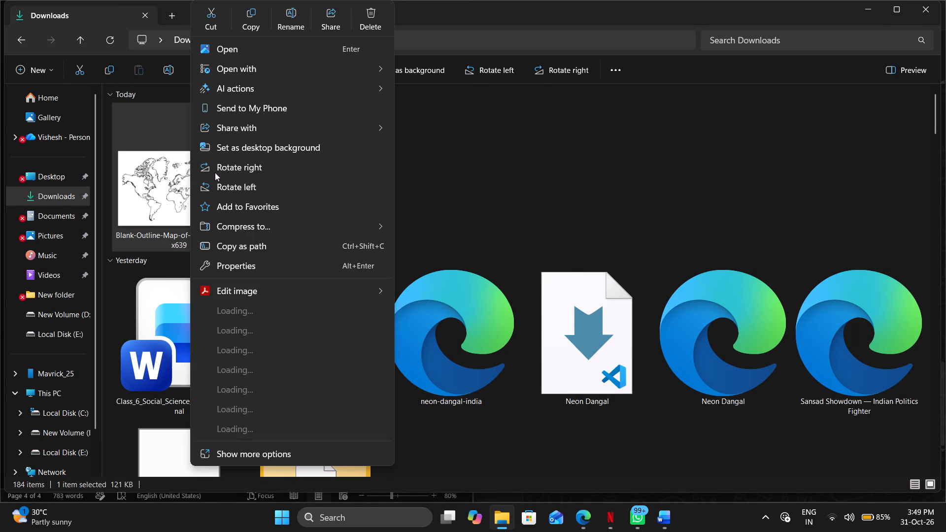
pyautogui.doubleClick(149, 189)
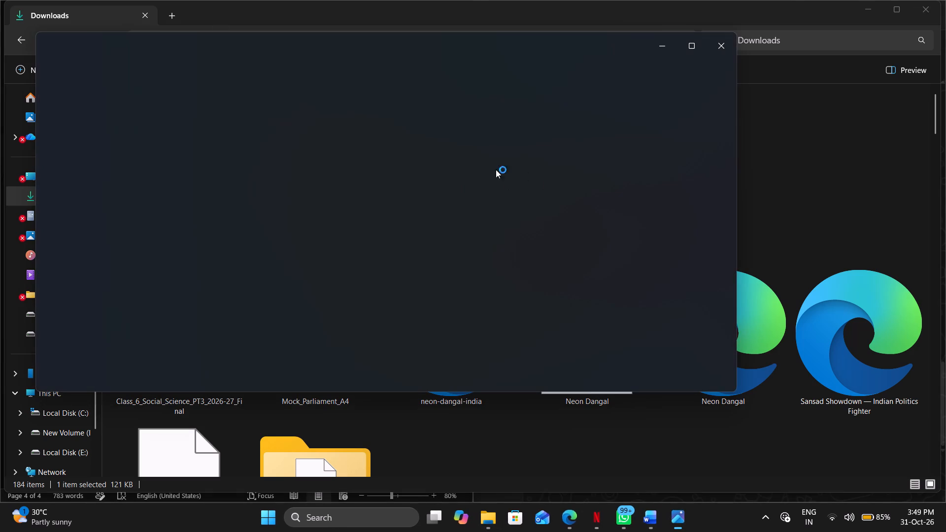
pyautogui.rightClick(385, 183)
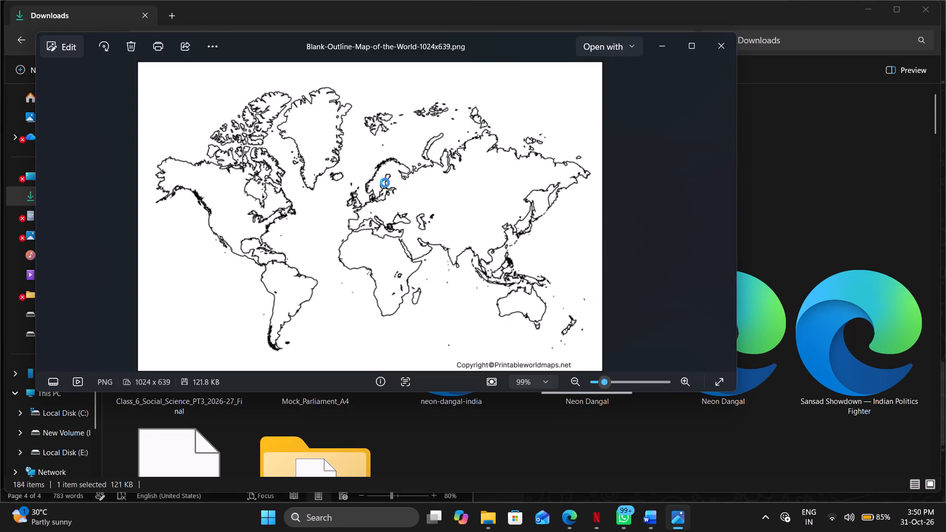
pyautogui.click(390, 199)
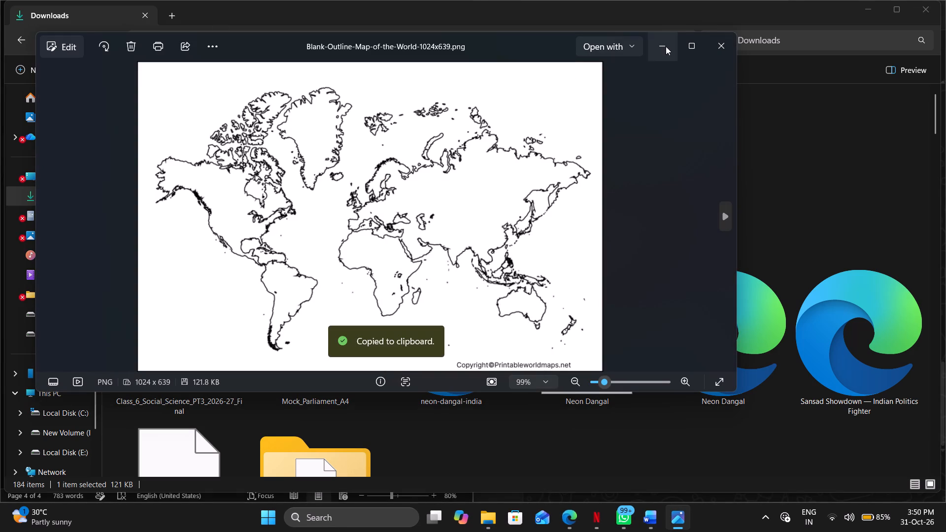
# Paste the world map into the Word paper below "Tropic of Capricorn" and remove the (c) list letter from its line.
pyautogui.click(666, 42)
pyautogui.click(863, 11)
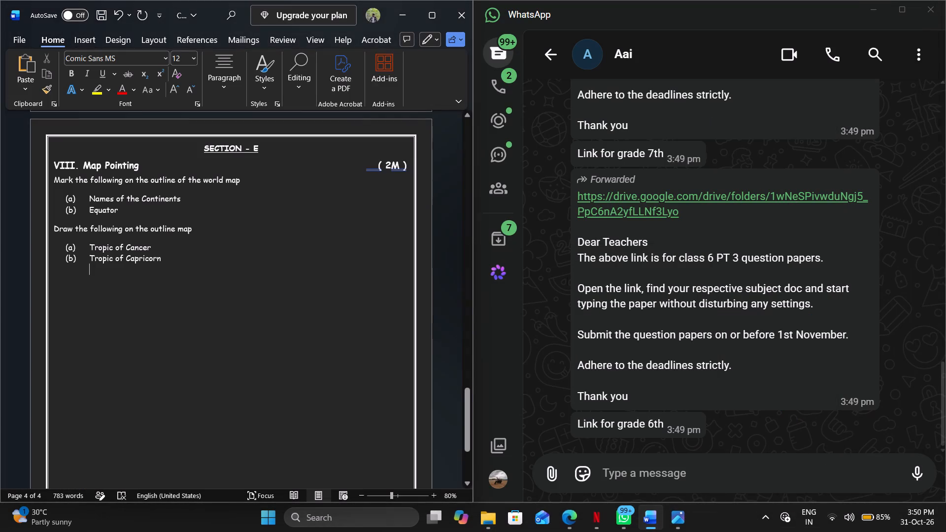
pyautogui.hotkey('ctrl', 'v')
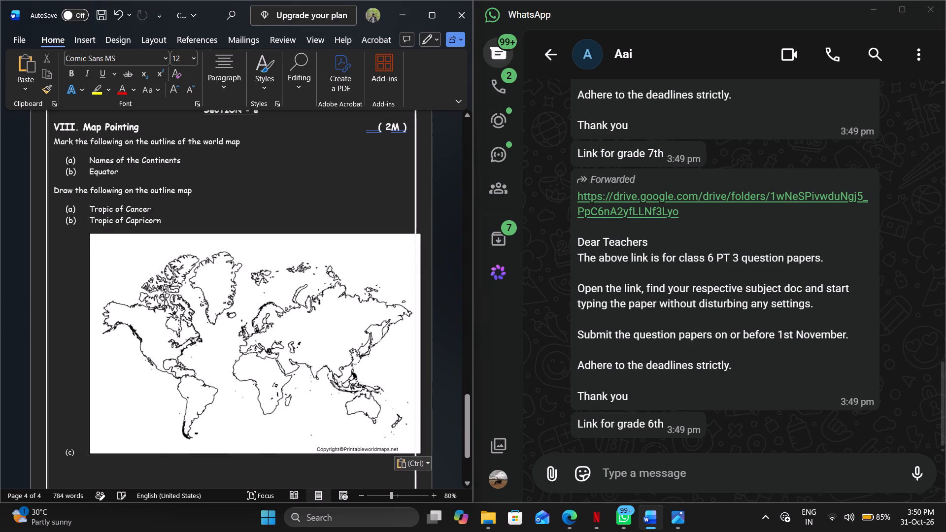
pyautogui.moveTo(224, 352); pyautogui.dragTo(183, 356)
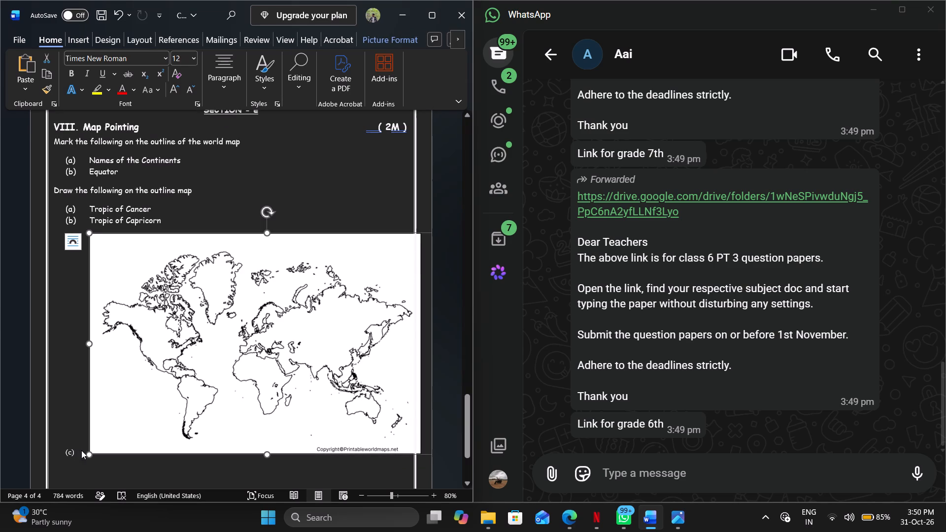
pyautogui.click(81, 450)
pyautogui.press('BackSpace')
pyautogui.press('BackSpace')
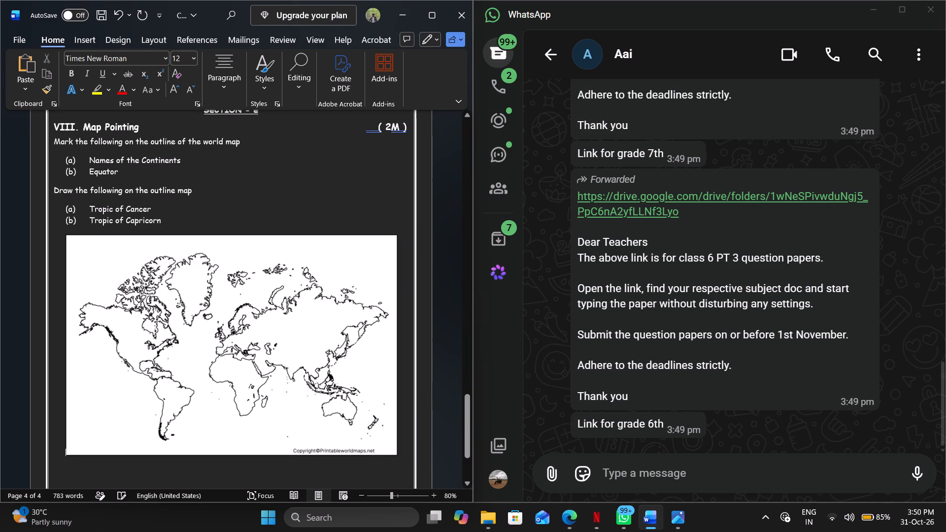
pyautogui.scroll(-2, 128, 414)
pyautogui.click(193, 311)
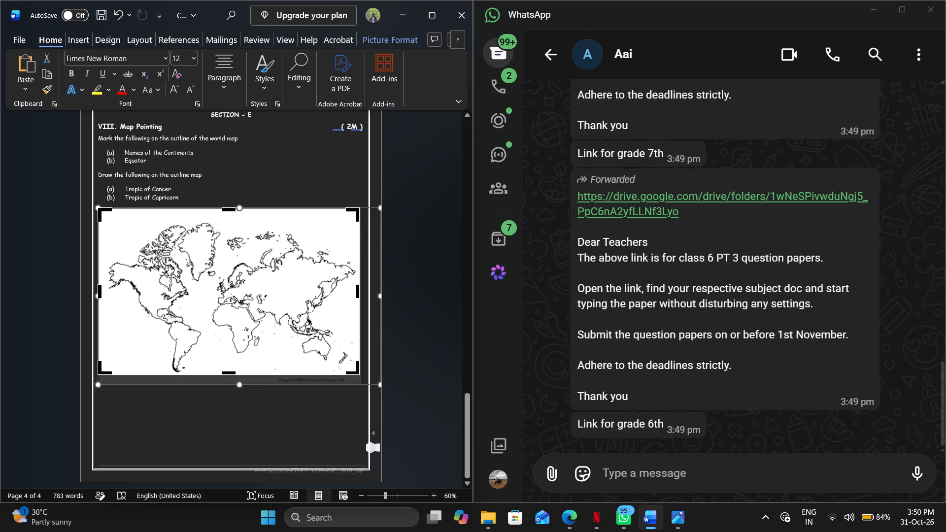
pyautogui.moveTo(99, 295); pyautogui.dragTo(103, 296)
pyautogui.click(243, 446)
# Enlarge the cropped world map so it nearly fills the width inside the page border.
pyautogui.click(289, 352)
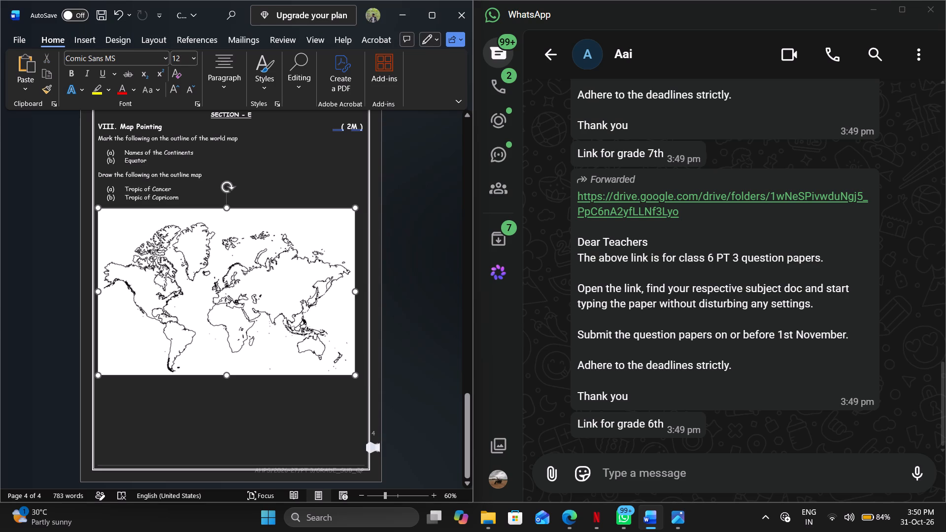
pyautogui.moveTo(357, 375); pyautogui.dragTo(361, 382)
pyautogui.click(298, 417)
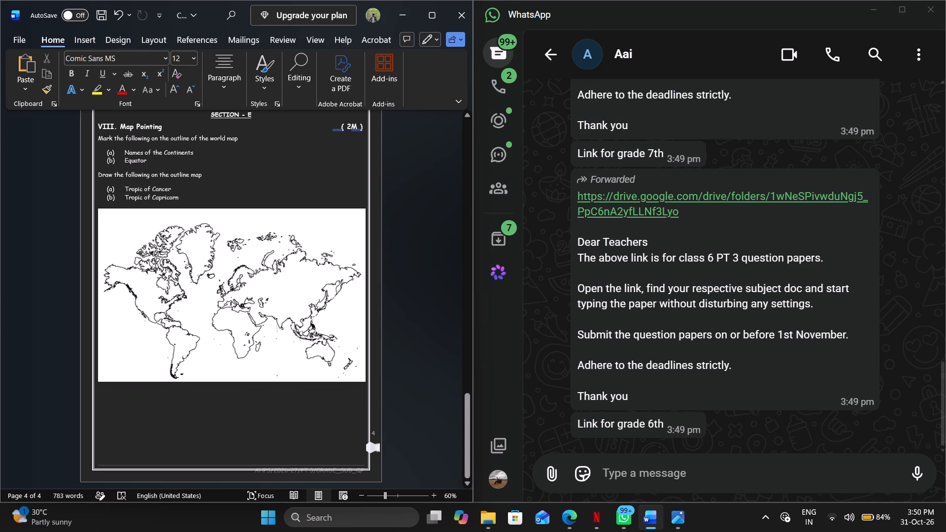
# Maximise the document window and inspect the Section E page, from the map down to the footer.
pyautogui.click(435, 11)
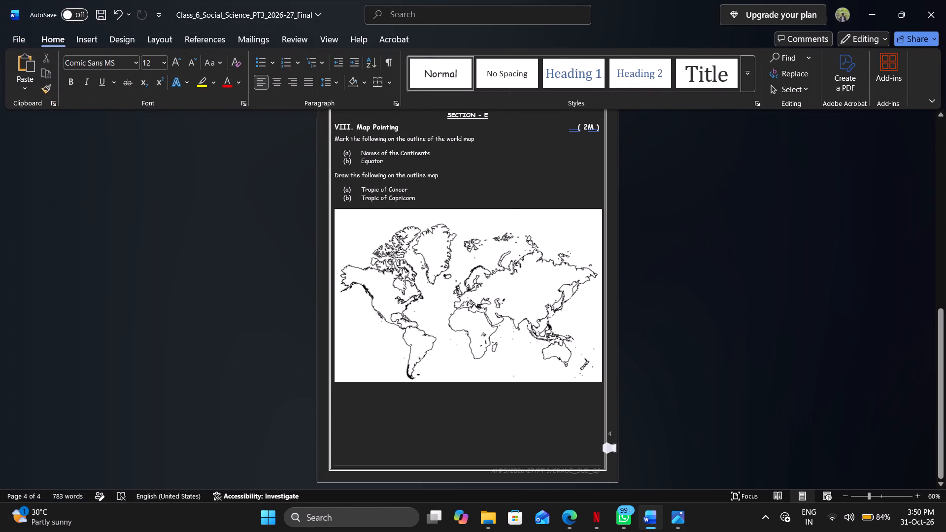
pyautogui.keyDown('ctrl'); pyautogui.scroll(8, 527, 262); pyautogui.keyUp('ctrl')
pyautogui.scroll(3, 527, 262)
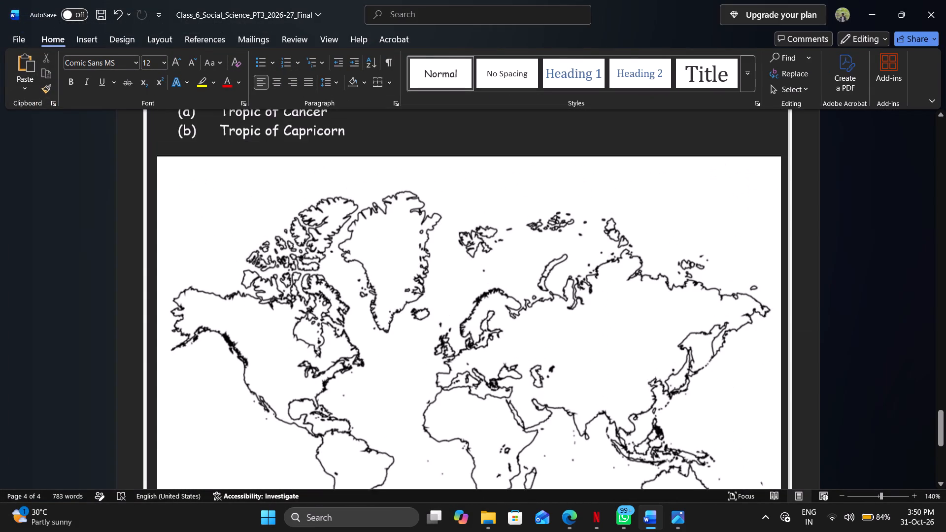
pyautogui.keyDown('ctrl'); pyautogui.scroll(-1, 395, 246); pyautogui.keyUp('ctrl')
pyautogui.scroll(-2, 395, 246)
pyautogui.keyDown('ctrl'); pyautogui.scroll(-2, 395, 246); pyautogui.keyUp('ctrl')
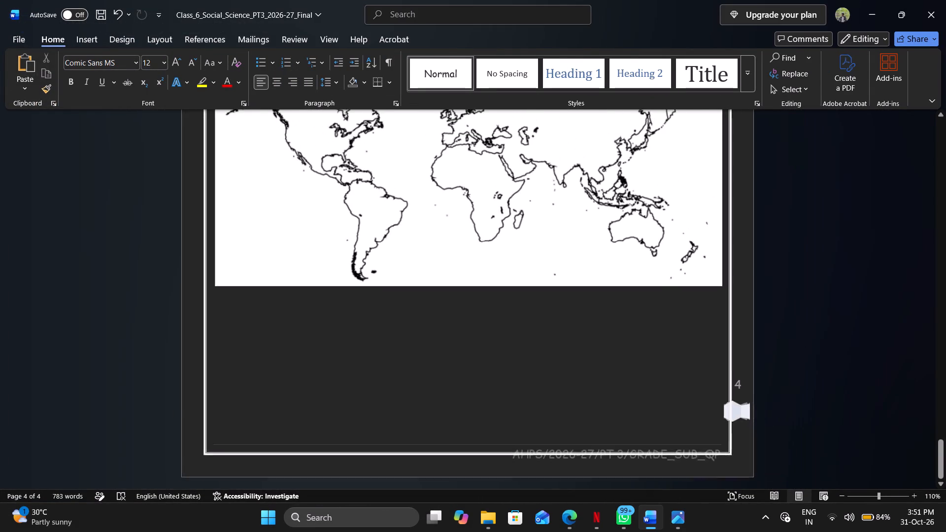
pyautogui.scroll(3, 395, 246)
# Save the question paper.
pyautogui.click(101, 12)
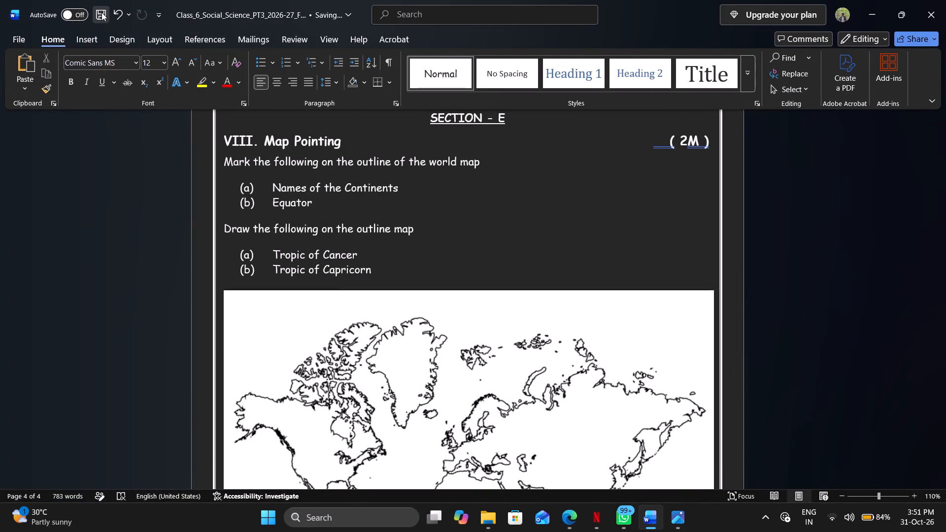
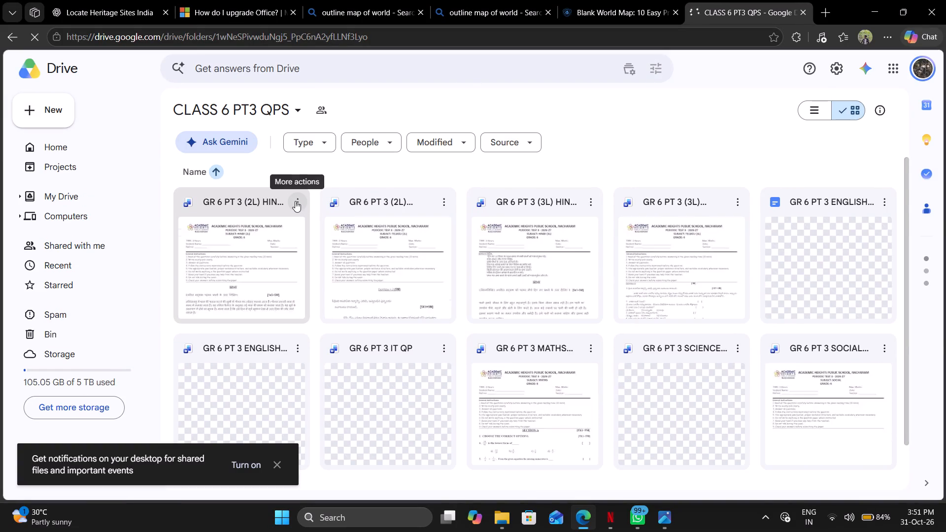
# Open the GR 6 PT 3 SOCIAL QP document from the CLASS 6 PT3 QPS folder.
pyautogui.scroll(-1, 412, 360)
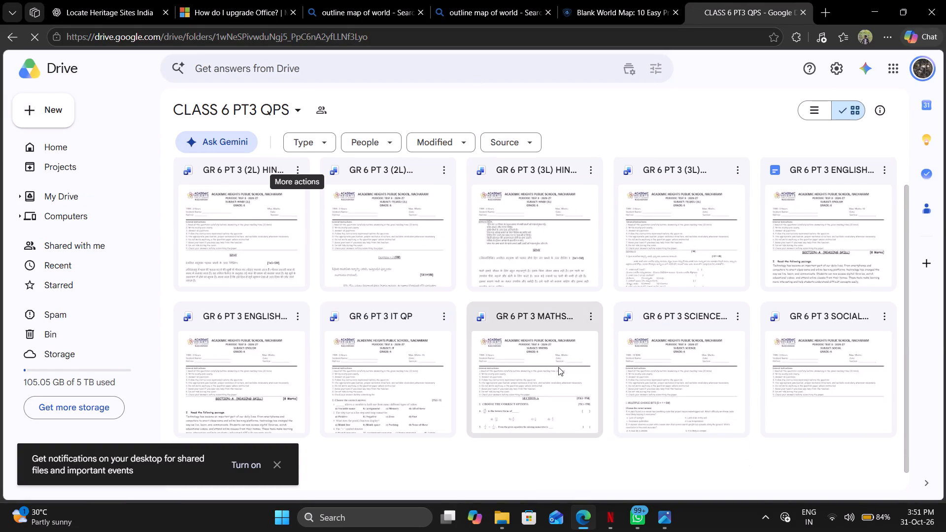
pyautogui.doubleClick(813, 347)
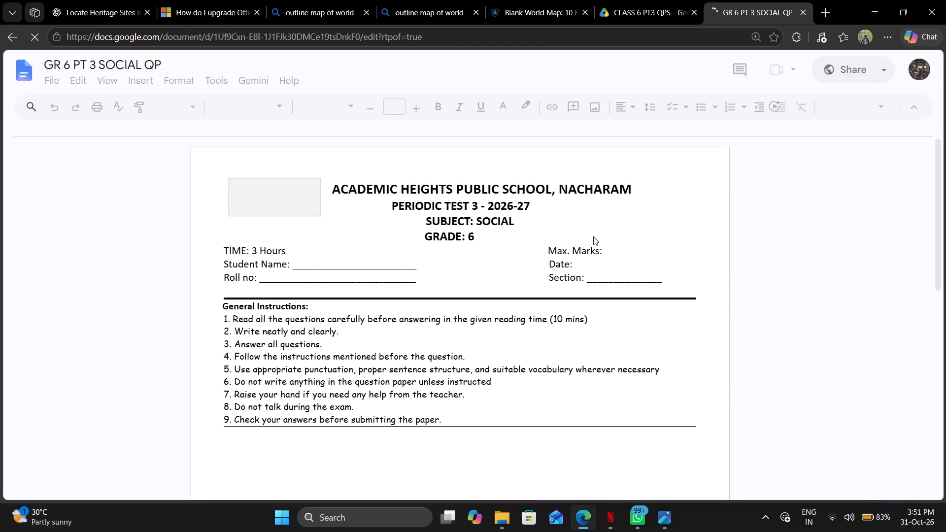
# Dismiss the signed-in account notice and examine the header and General Instructions of the GR 6 PT 3 SOCIAL QP document.
pyautogui.scroll(-1, 540, 311)
pyautogui.scroll(2, 476, 296)
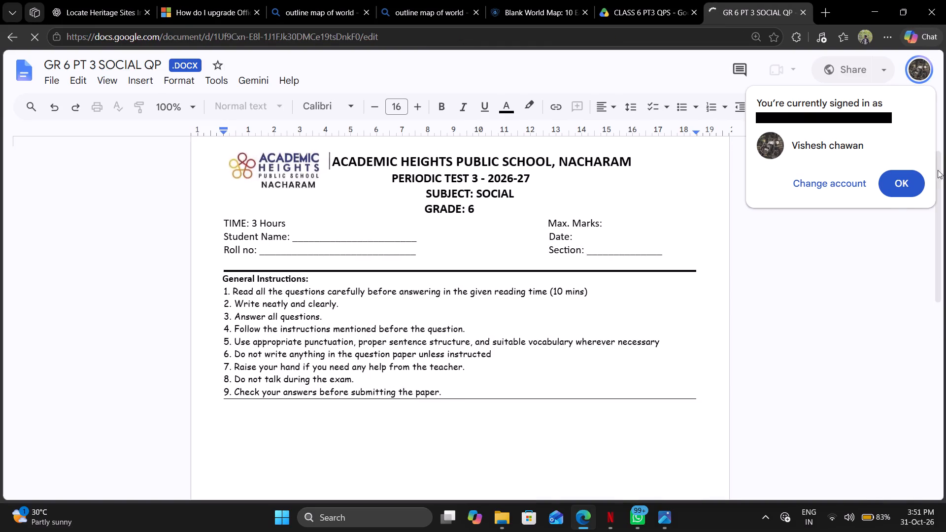
pyautogui.click(909, 177)
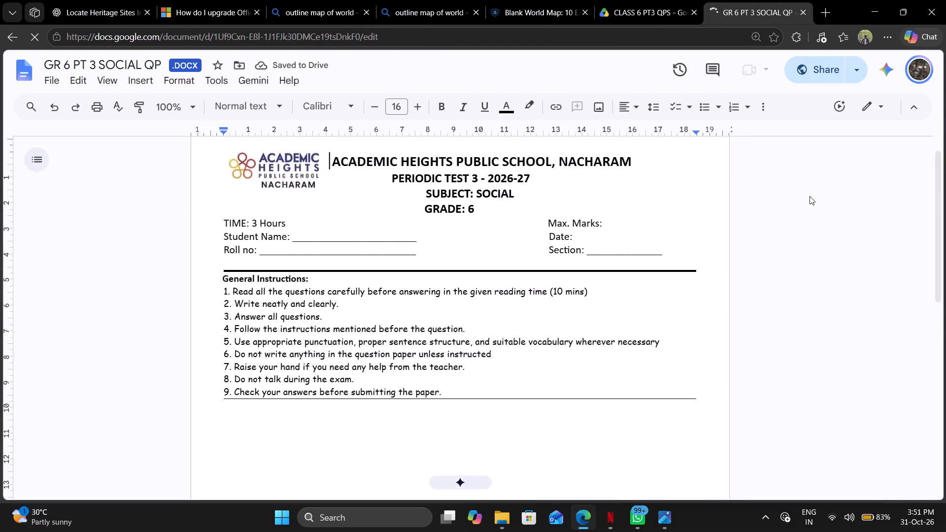
pyautogui.scroll(-1, 611, 288)
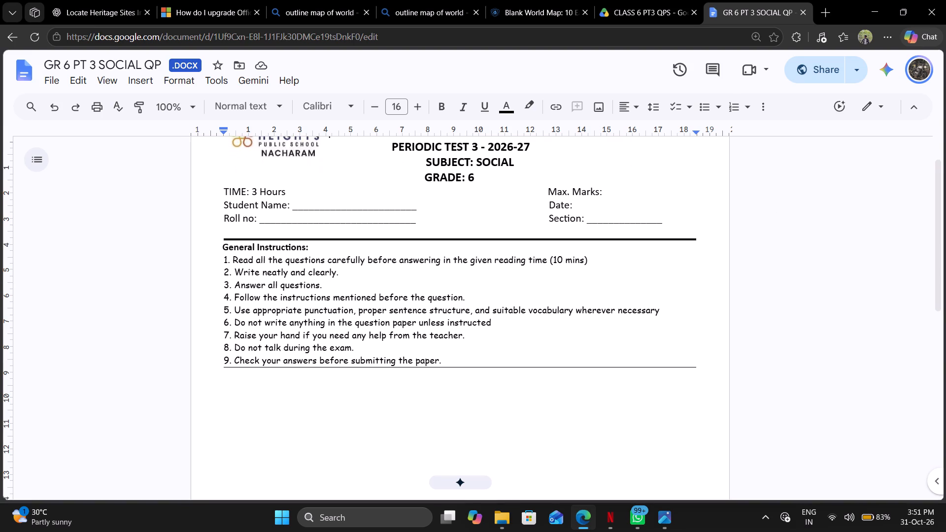
pyautogui.scroll(-1, 611, 288)
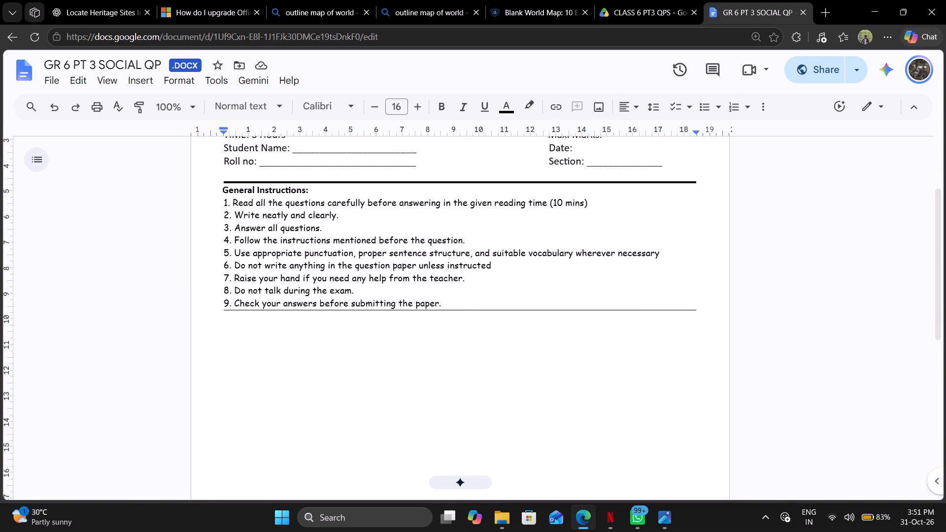
# Switch to the Downloads folder in File Explorer.
pyautogui.click(496, 519)
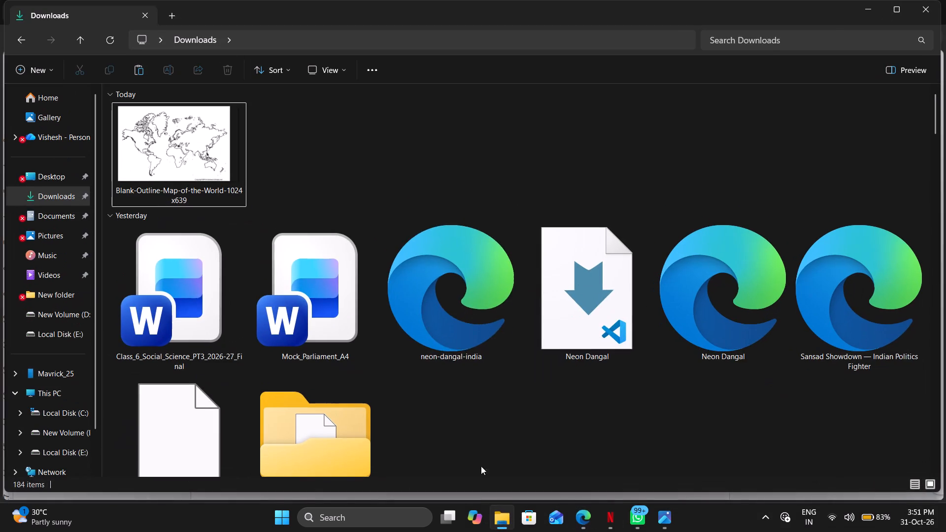
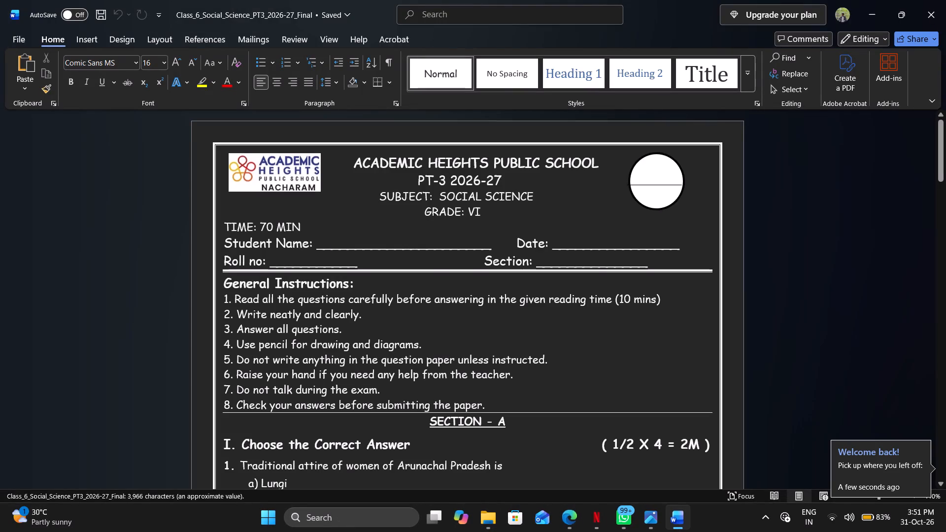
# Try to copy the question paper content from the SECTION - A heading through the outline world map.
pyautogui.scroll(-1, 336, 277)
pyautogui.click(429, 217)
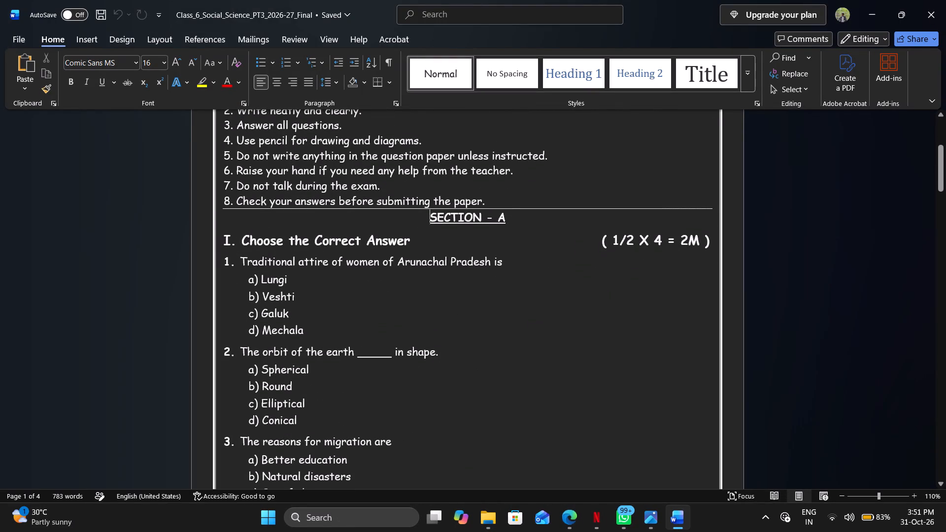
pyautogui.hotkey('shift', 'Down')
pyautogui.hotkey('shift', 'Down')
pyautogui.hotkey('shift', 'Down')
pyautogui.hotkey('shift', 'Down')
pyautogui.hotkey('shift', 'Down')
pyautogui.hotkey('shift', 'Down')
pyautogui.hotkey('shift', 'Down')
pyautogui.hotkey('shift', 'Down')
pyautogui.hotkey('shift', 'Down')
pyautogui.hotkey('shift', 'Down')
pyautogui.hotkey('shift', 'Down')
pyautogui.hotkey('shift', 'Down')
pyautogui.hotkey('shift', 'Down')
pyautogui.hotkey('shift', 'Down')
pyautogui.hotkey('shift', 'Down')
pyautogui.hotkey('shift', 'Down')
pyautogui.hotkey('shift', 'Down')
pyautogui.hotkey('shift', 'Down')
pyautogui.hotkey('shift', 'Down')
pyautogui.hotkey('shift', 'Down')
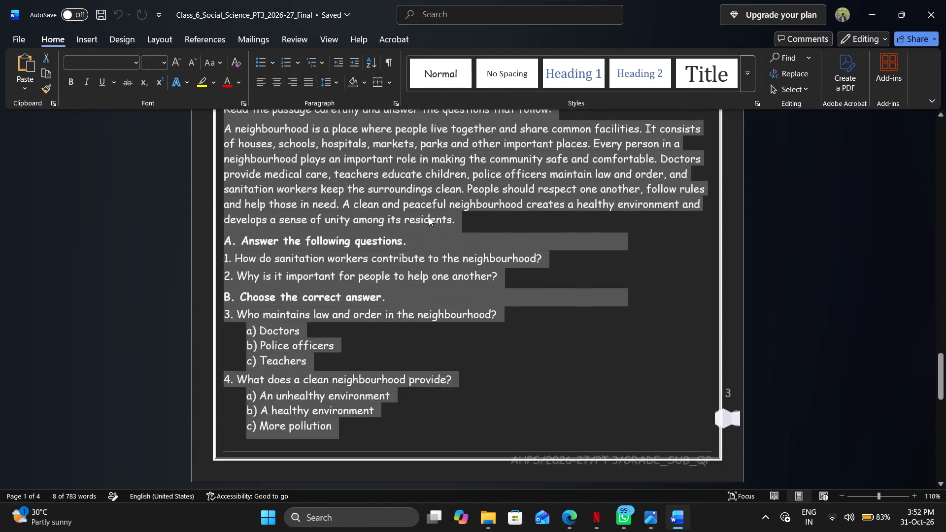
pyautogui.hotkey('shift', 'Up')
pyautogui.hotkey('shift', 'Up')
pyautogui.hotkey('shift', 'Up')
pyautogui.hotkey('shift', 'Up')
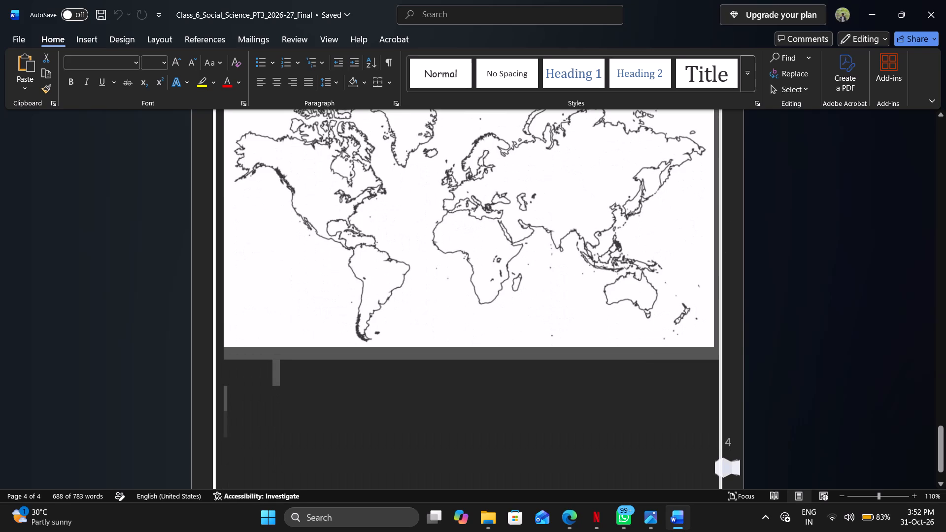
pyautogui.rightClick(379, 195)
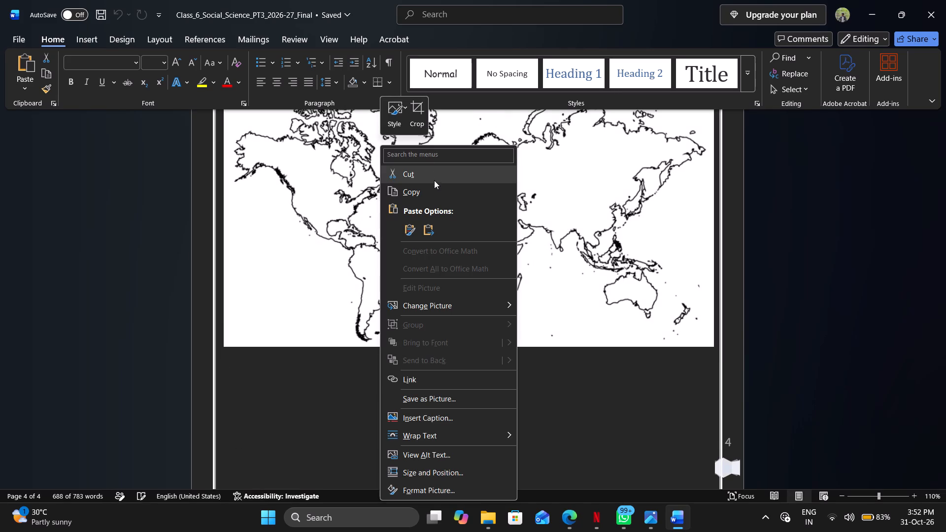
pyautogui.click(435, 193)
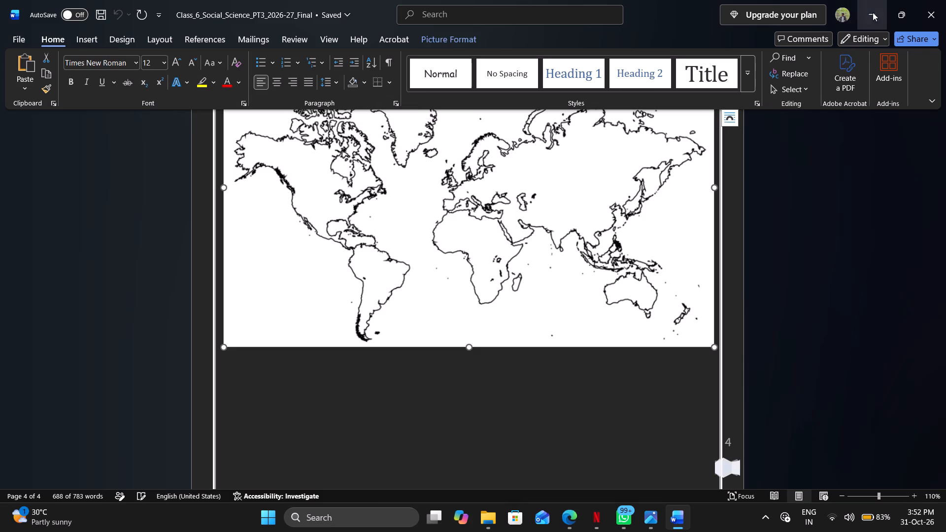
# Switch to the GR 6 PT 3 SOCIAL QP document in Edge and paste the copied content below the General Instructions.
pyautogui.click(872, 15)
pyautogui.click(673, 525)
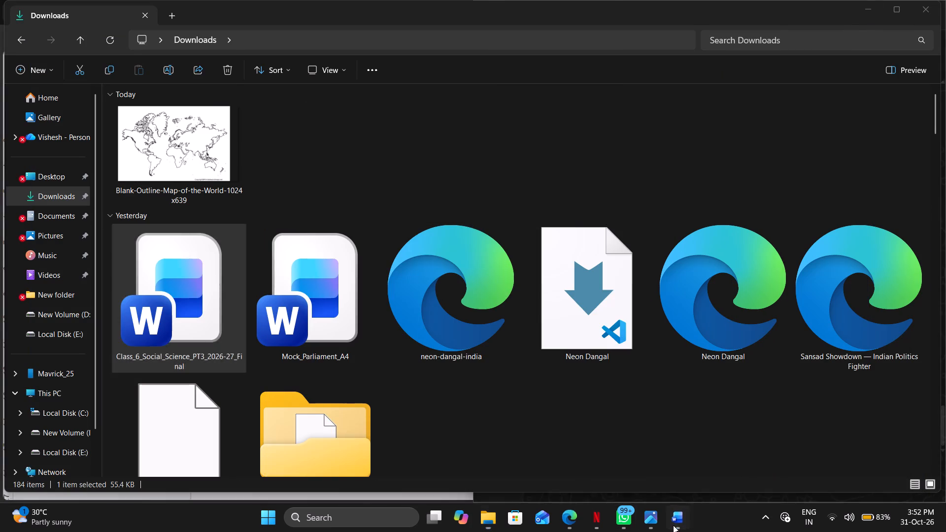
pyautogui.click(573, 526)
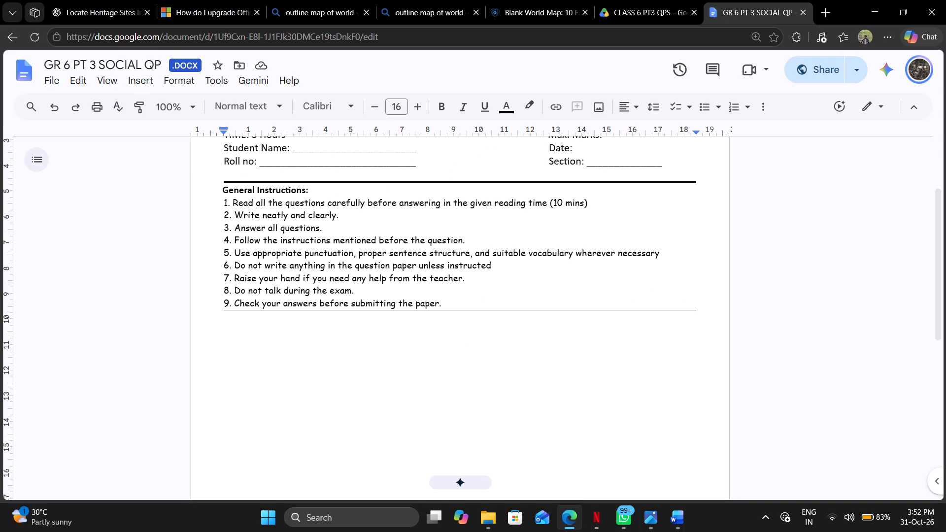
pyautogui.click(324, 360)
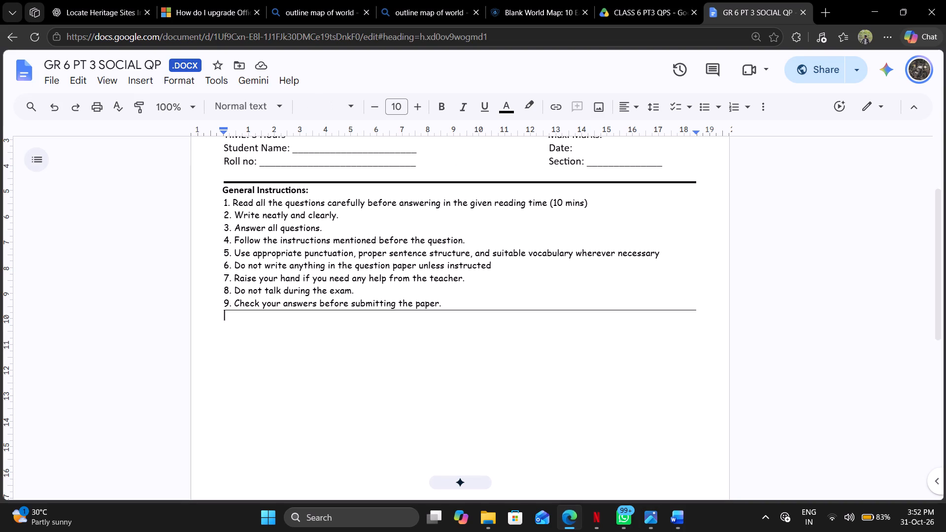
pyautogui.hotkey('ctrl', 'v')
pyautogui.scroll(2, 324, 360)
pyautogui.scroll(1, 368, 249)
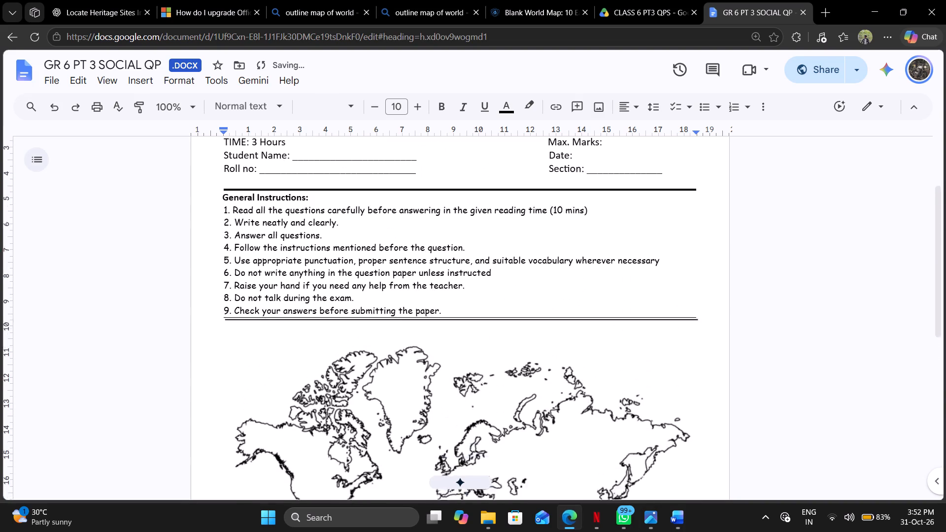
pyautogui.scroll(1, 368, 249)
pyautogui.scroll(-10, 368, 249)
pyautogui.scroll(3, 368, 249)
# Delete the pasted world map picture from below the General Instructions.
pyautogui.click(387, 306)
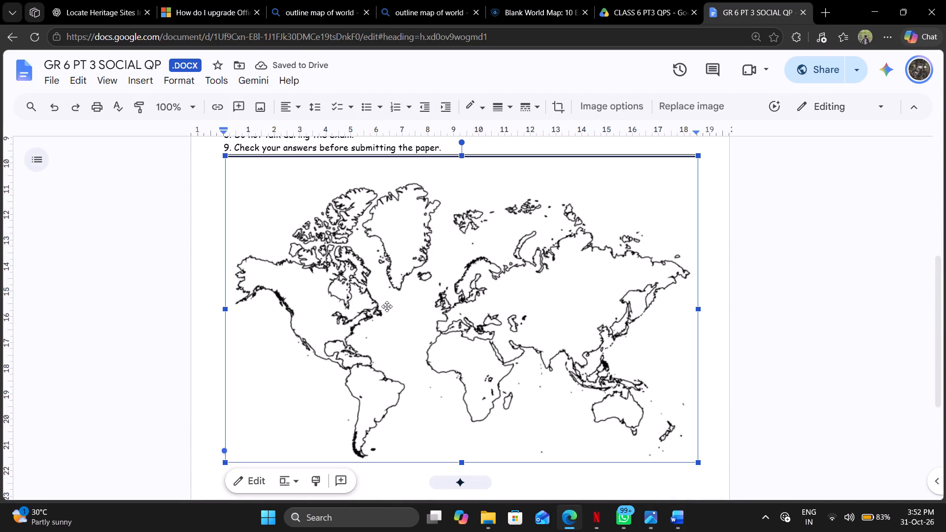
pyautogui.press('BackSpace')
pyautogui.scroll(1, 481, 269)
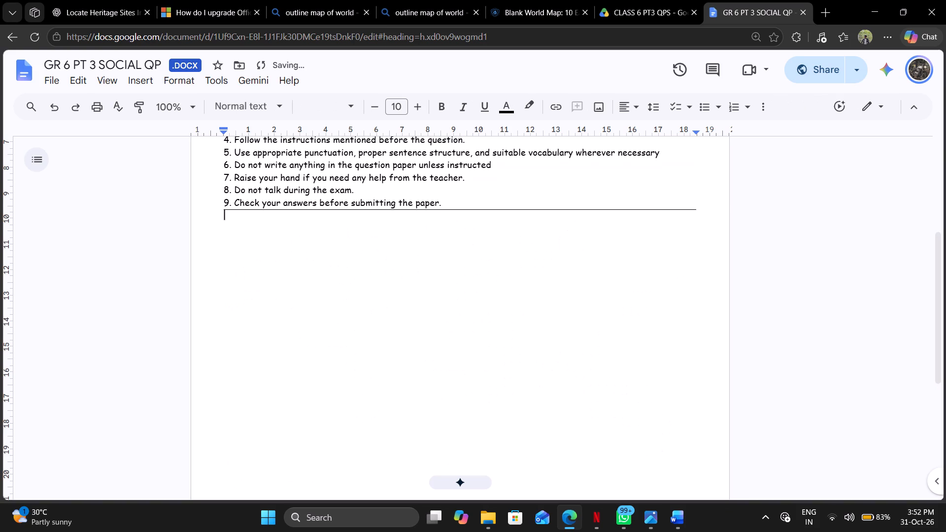
# Switch back to the Class_6_Social_Science_PT3_2026-27_Final document in Word and copy everything from the SECTION - A heading through the world map.
pyautogui.click(889, 11)
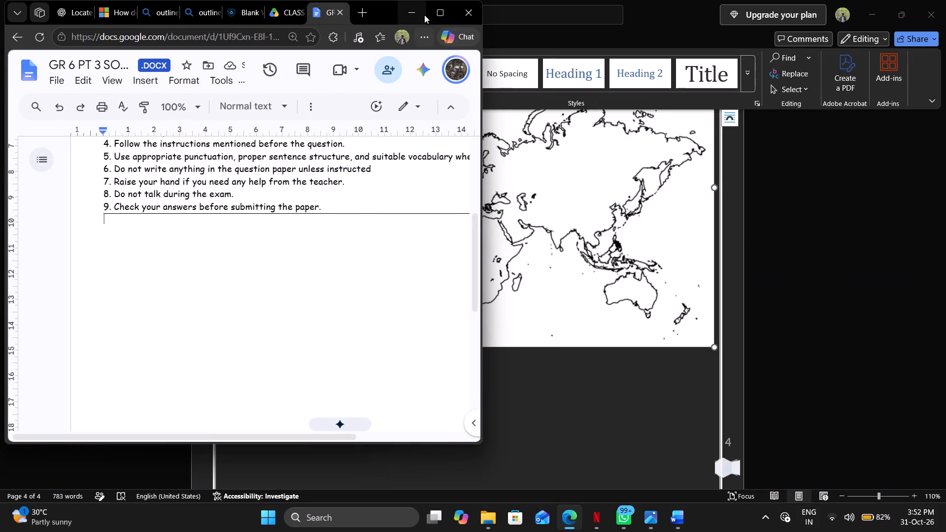
pyautogui.click(416, 10)
pyautogui.scroll(18, 472, 155)
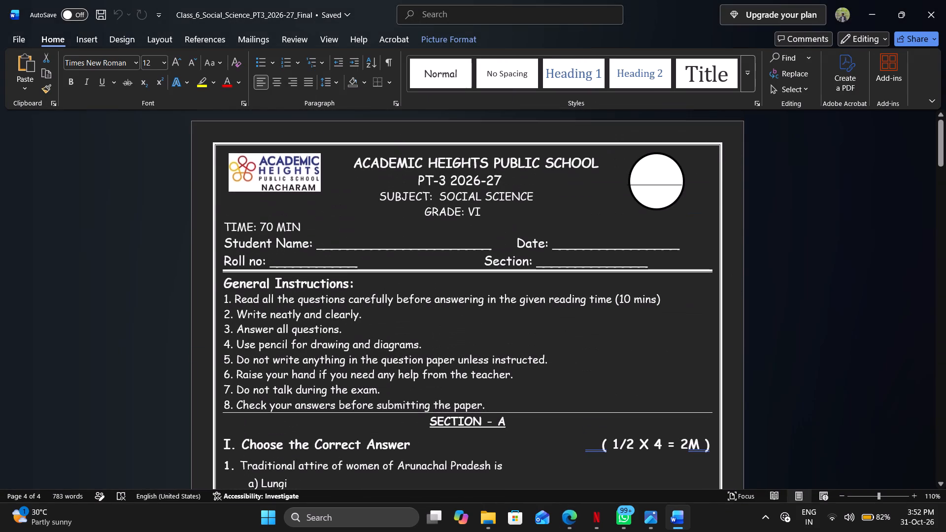
pyautogui.click(429, 421)
pyautogui.hotkey('shift', 'Down')
pyautogui.hotkey('shift', 'Down')
pyautogui.hotkey('shift', 'Down')
pyautogui.hotkey('shift', 'Down')
pyautogui.hotkey('shift', 'Down')
pyautogui.hotkey('shift', 'Down')
pyautogui.hotkey('shift', 'Down')
pyautogui.hotkey('shift', 'Down')
pyautogui.hotkey('shift', 'Down')
pyautogui.hotkey('shift', 'Down')
pyautogui.hotkey('shift', 'Down')
pyautogui.hotkey('shift', 'Down')
pyautogui.hotkey('shift', 'Down')
pyautogui.hotkey('shift', 'Down')
pyautogui.hotkey('shift', 'Down')
pyautogui.hotkey('shift', 'Down')
pyautogui.hotkey('shift', 'Down')
pyautogui.hotkey('shift', 'Down')
pyautogui.hotkey('shift', 'Down')
pyautogui.hotkey('shift', 'Down')
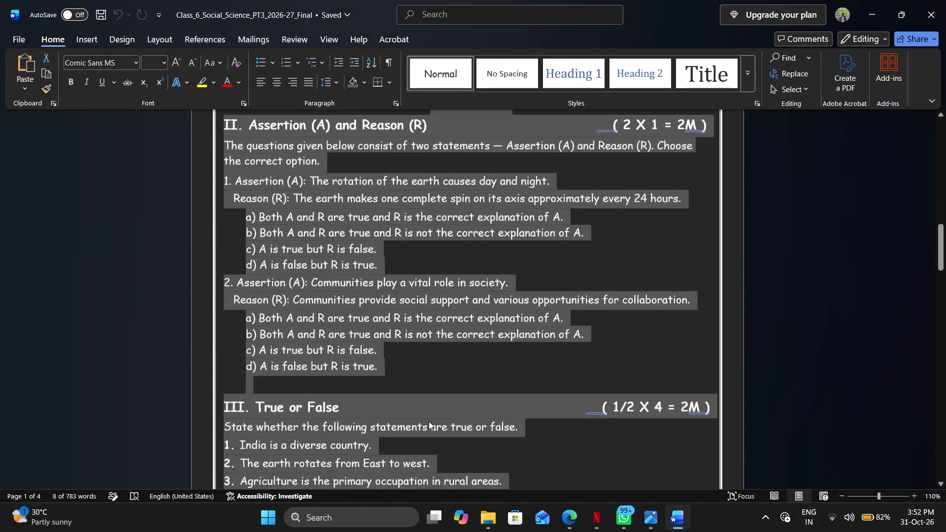
pyautogui.hotkey('shift', 'Down')
pyautogui.hotkey('shift', 'Down')
pyautogui.hotkey('shift', 'Down')
pyautogui.hotkey('shift', 'Down')
pyautogui.hotkey('shift', 'Down')
pyautogui.hotkey('shift', 'Down')
pyautogui.hotkey('shift', 'Down')
pyautogui.hotkey('shift', 'Down')
pyautogui.hotkey('shift', 'Down')
pyautogui.hotkey('shift', 'Down')
pyautogui.hotkey('shift', 'Down')
pyautogui.hotkey('shift', 'Down')
pyautogui.hotkey('shift', 'Down')
pyautogui.hotkey('shift', 'Down')
pyautogui.hotkey('shift', 'Down')
pyautogui.hotkey('shift', 'Down')
pyautogui.hotkey('shift', 'Down')
pyautogui.hotkey('shift', 'Down')
pyautogui.hotkey('shift', 'Down')
pyautogui.hotkey('shift', 'Down')
pyautogui.hotkey('shift', 'Down')
pyautogui.hotkey('shift', 'Down')
pyautogui.hotkey('shift', 'Down')
pyautogui.hotkey('shift', 'Down')
pyautogui.hotkey('shift', 'Down')
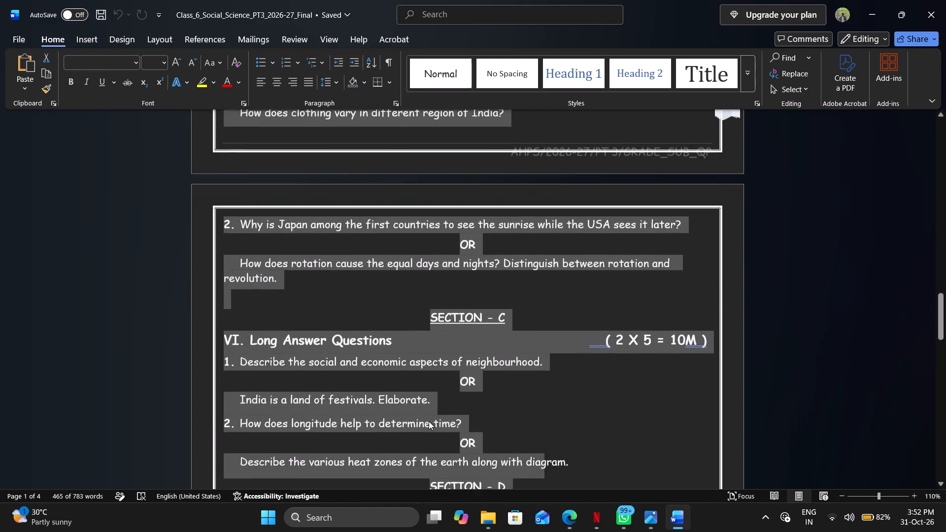
pyautogui.hotkey('shift', 'Down')
pyautogui.hotkey('shift', 'Down')
pyautogui.hotkey('shift', 'Down')
pyautogui.hotkey('shift', 'Down')
pyautogui.hotkey('shift', 'Down')
pyautogui.hotkey('shift', 'Down')
pyautogui.hotkey('shift', 'Down')
pyautogui.hotkey('shift', 'Down')
pyautogui.hotkey('shift', 'Down')
pyautogui.hotkey('shift', 'Down')
pyautogui.hotkey('shift', 'Down')
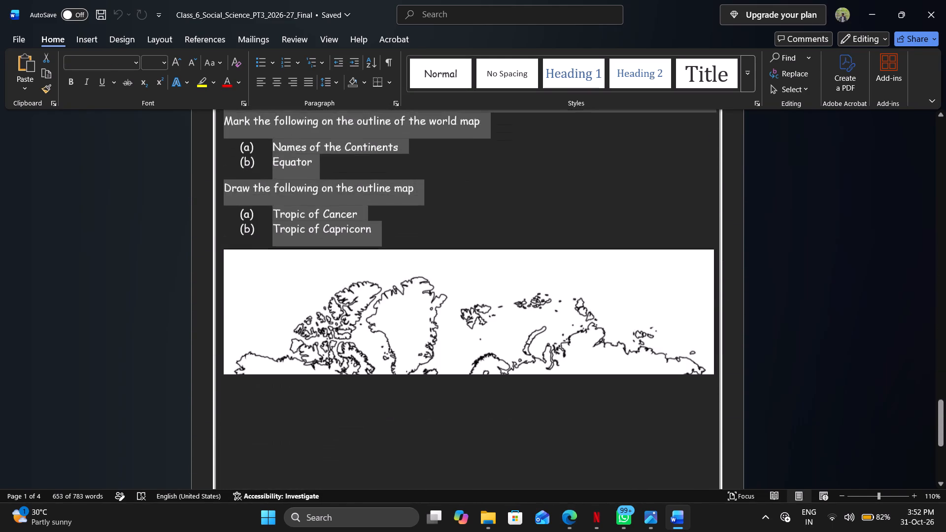
pyautogui.hotkey('shift', 'Down')
pyautogui.hotkey('shift', 'Up')
pyautogui.hotkey('shift', 'Down')
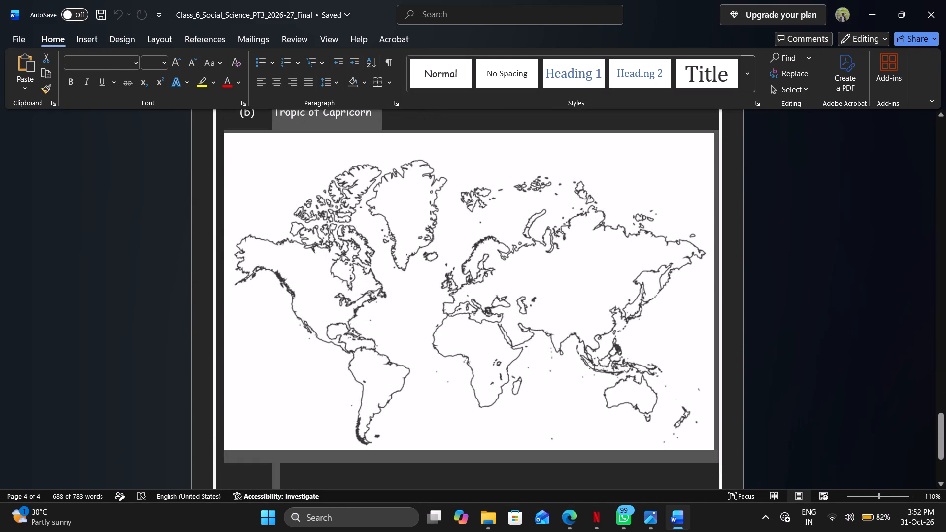
pyautogui.hotkey('ctrl', 'c')
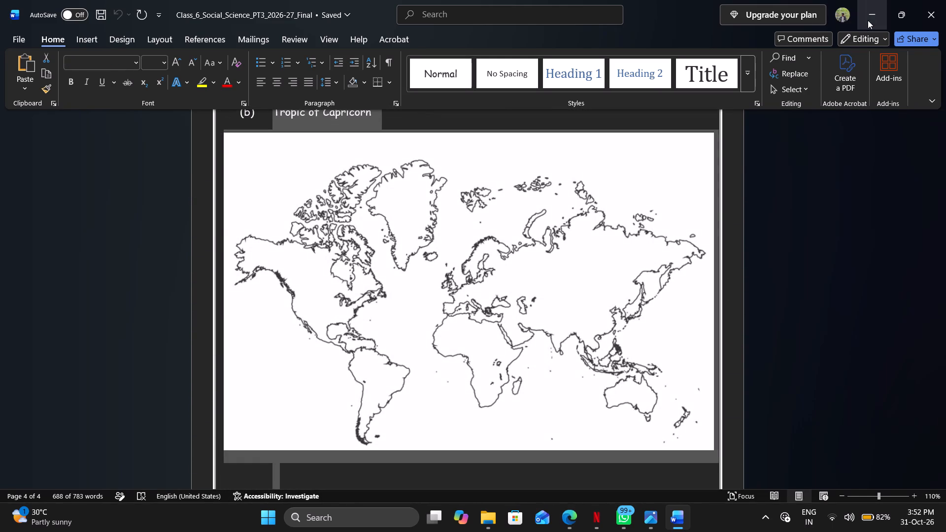
# Switch to the GR 6 PT 3 SOCIAL QP document in Edge and paste the copied questions and map below the General Instructions.
pyautogui.click(868, 20)
pyautogui.click(574, 520)
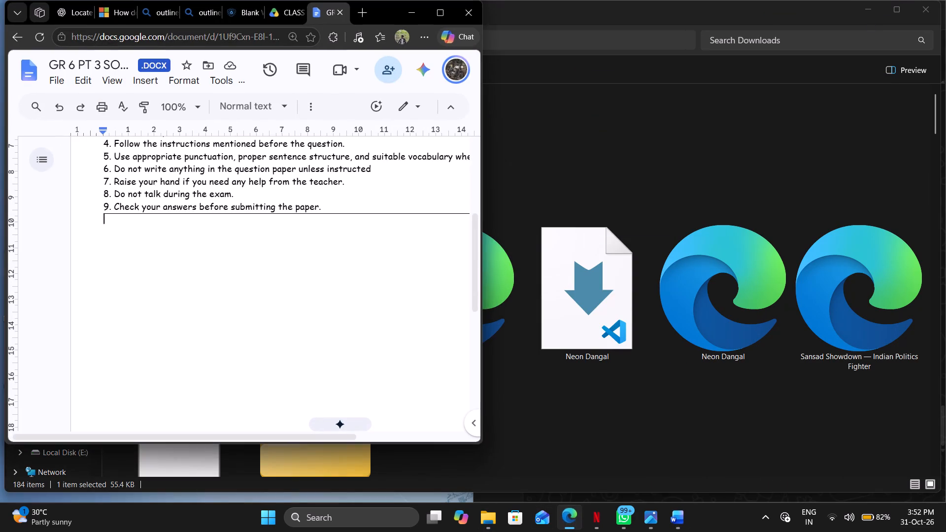
pyautogui.click(210, 222)
pyautogui.hotkey('ctrl', 'v')
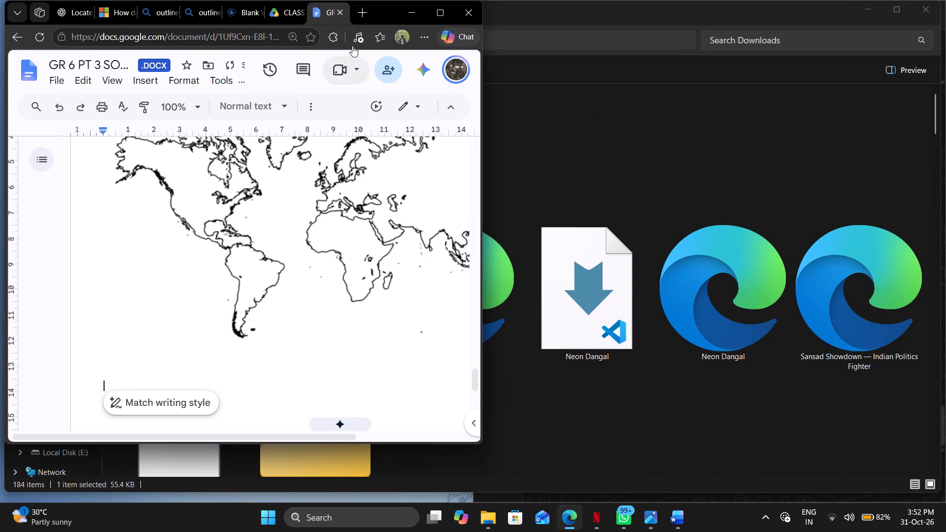
pyautogui.click(439, 10)
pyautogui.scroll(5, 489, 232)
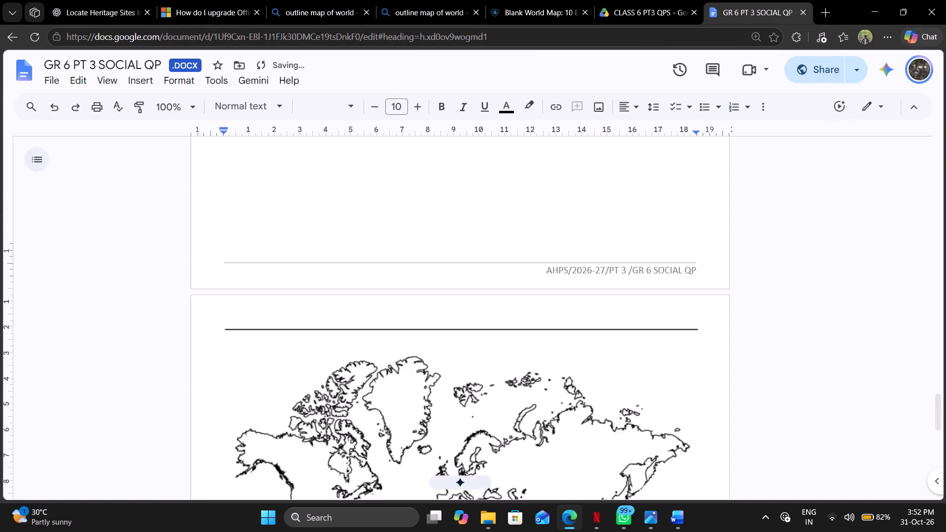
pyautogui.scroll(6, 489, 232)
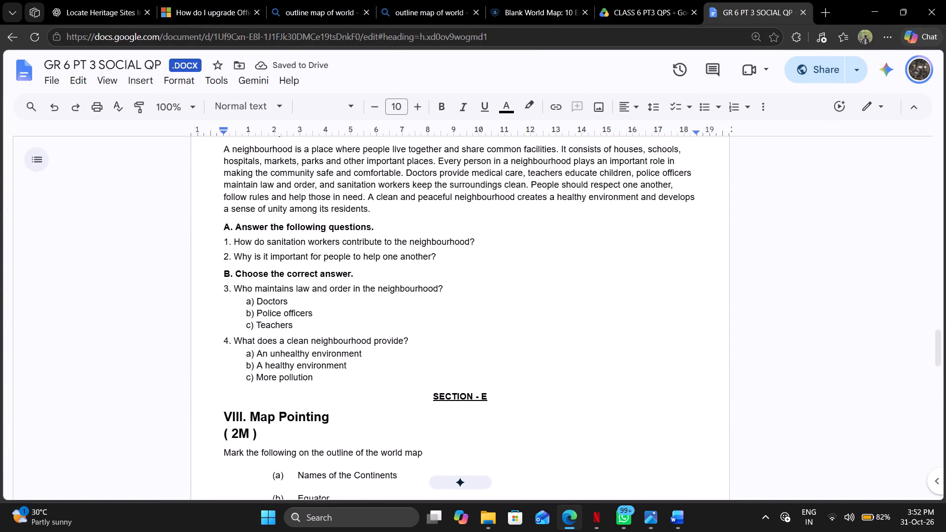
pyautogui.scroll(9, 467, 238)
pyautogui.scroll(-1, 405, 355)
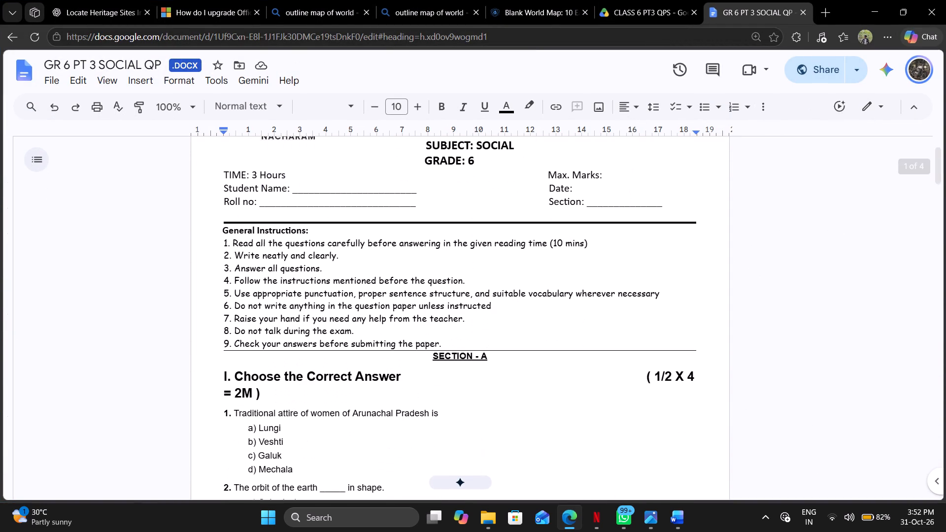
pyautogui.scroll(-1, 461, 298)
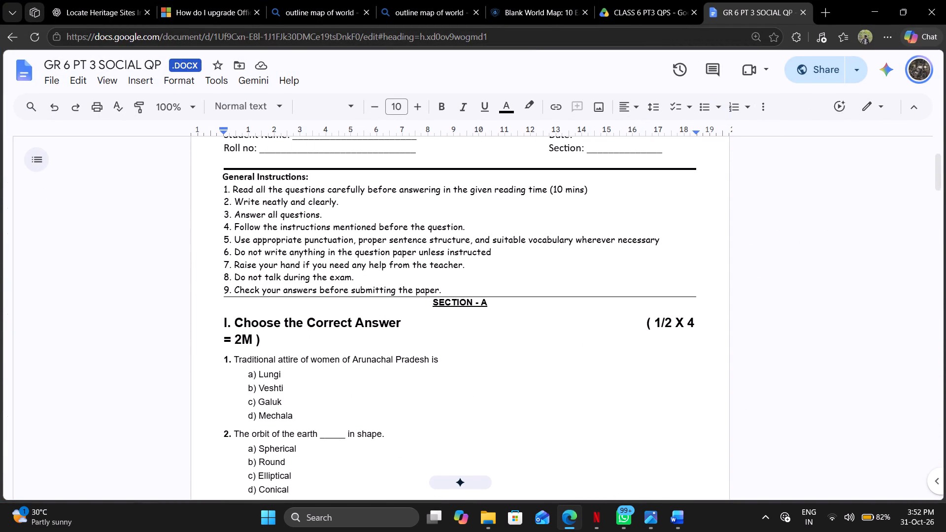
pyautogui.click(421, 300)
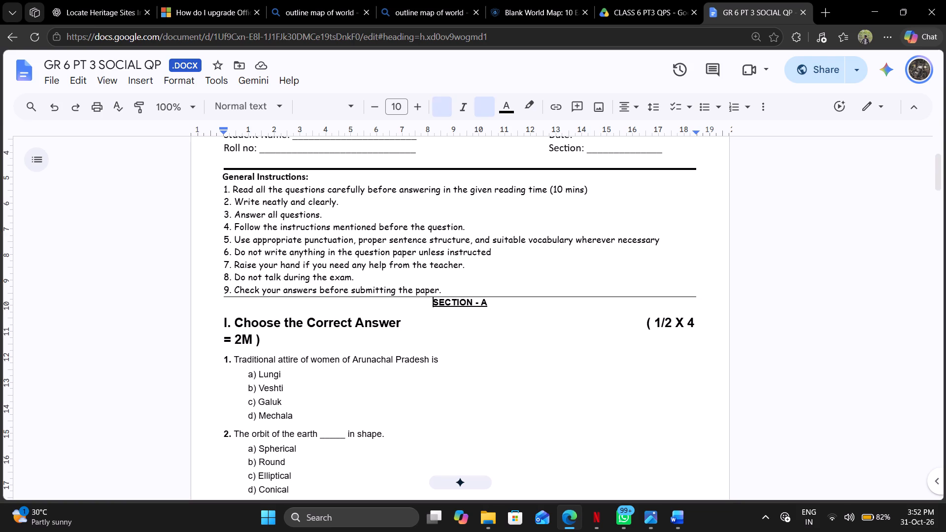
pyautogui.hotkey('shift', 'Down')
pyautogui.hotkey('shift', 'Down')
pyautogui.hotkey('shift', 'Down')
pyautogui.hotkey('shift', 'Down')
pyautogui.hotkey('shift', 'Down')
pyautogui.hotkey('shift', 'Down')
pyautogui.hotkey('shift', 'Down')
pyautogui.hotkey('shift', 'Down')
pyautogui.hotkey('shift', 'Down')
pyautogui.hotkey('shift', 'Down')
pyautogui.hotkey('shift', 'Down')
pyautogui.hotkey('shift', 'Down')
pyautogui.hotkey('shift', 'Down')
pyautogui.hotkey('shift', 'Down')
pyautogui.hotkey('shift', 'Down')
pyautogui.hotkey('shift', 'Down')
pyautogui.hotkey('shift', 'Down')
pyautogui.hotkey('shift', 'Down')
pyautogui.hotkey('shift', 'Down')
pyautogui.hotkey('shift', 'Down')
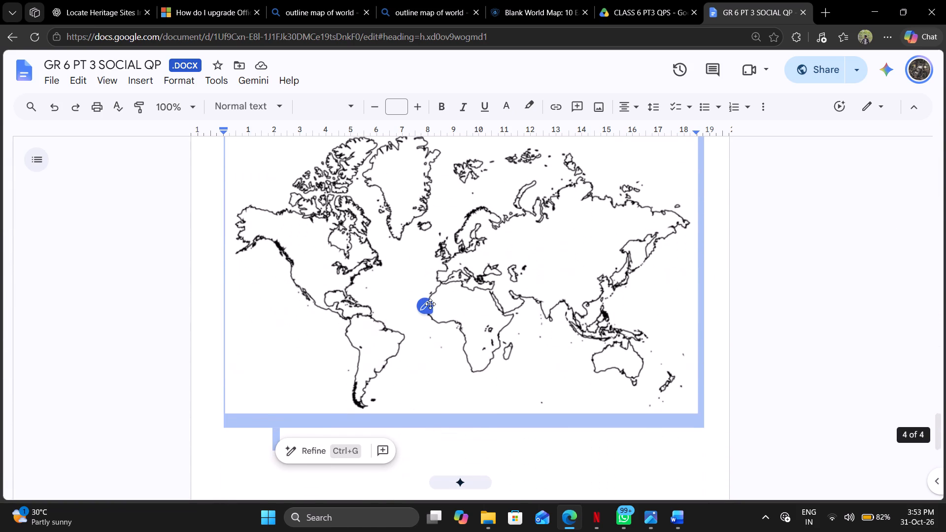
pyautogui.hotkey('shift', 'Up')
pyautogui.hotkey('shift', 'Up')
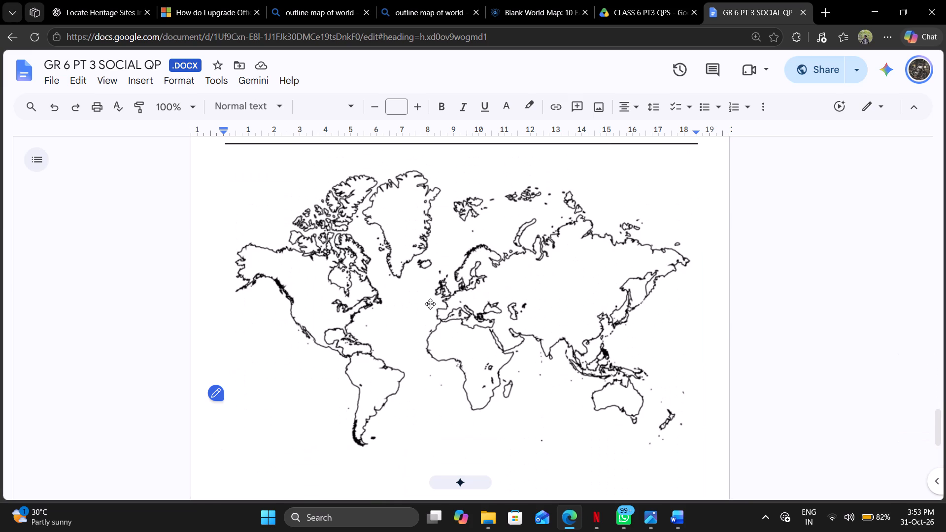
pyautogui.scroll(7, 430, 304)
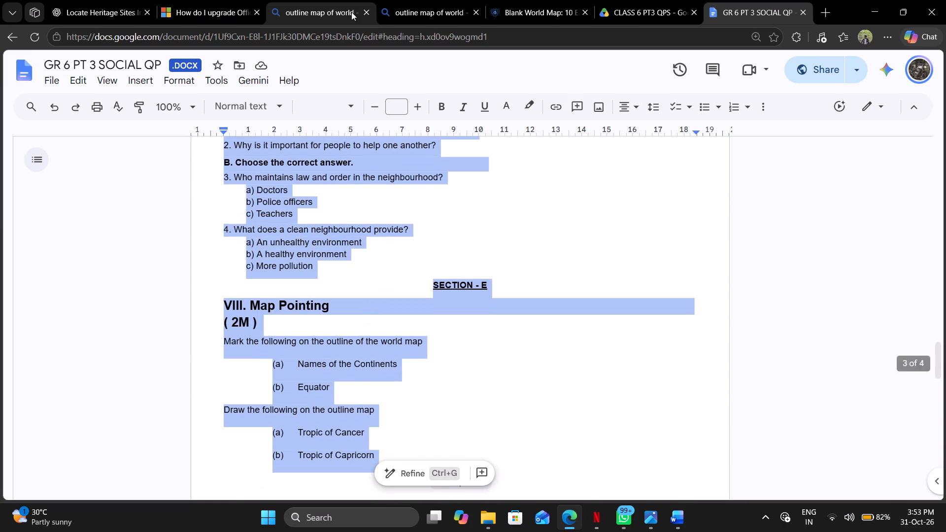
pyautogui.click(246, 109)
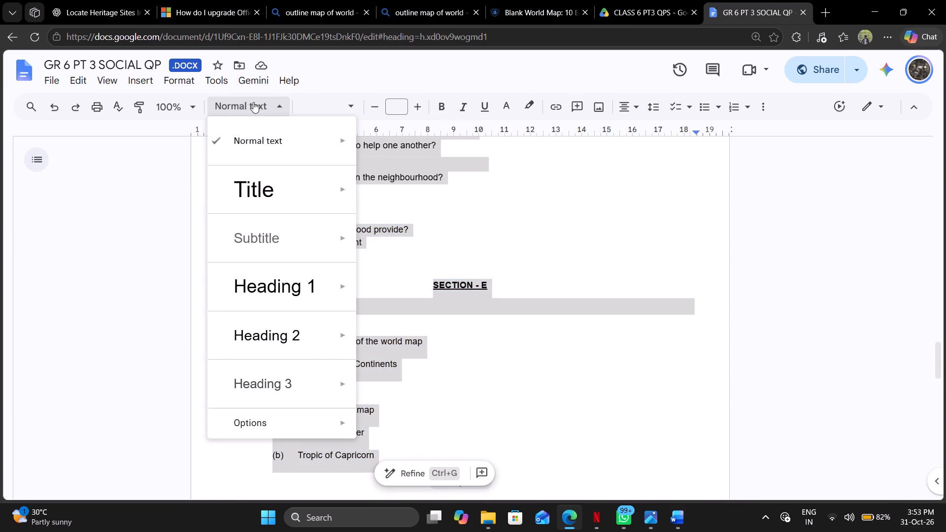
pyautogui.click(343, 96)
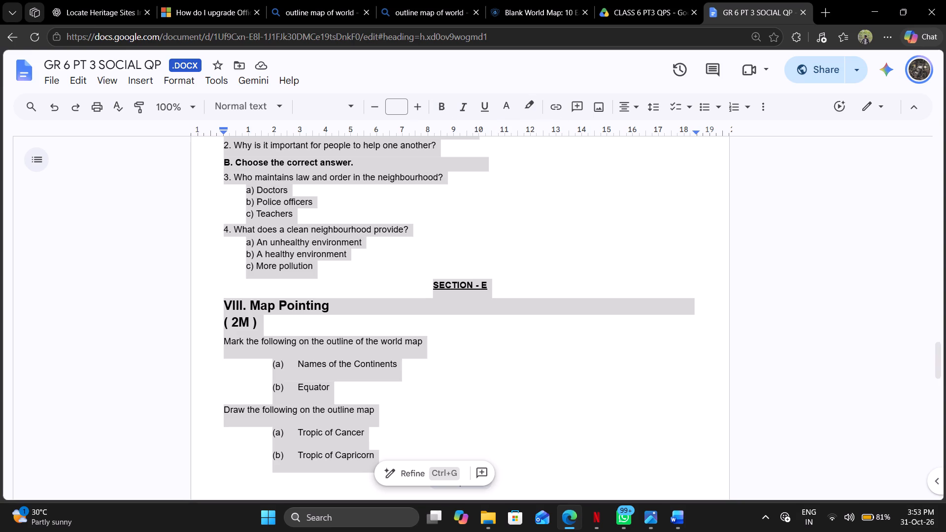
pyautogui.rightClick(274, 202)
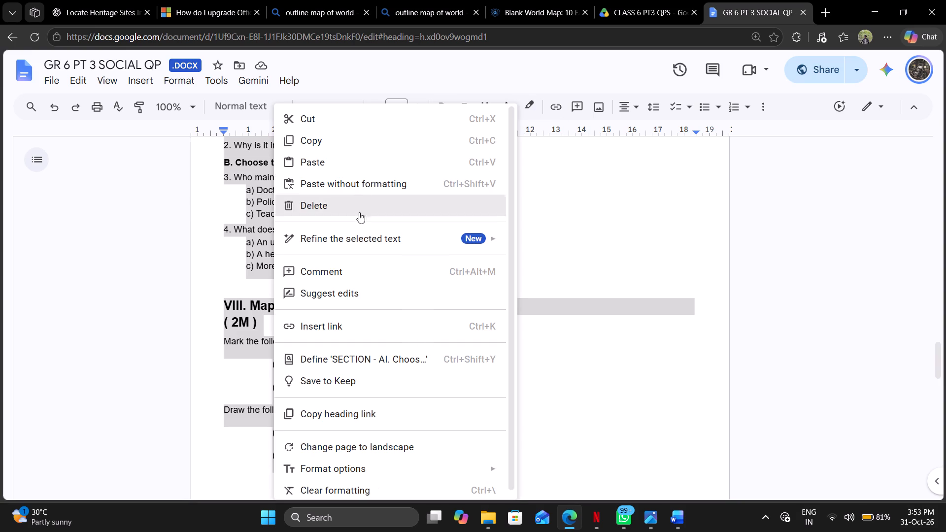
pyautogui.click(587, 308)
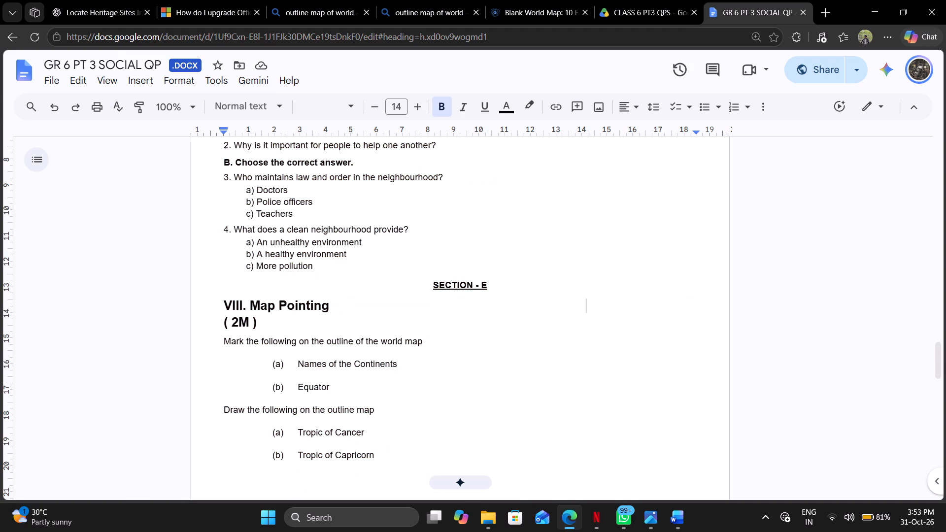
# Set the font of all pasted content, from the SECTION - A heading through the end of the map-pointing questions, to Comic Sans MS.
pyautogui.scroll(6, 234, 177)
pyautogui.scroll(10, 48, 239)
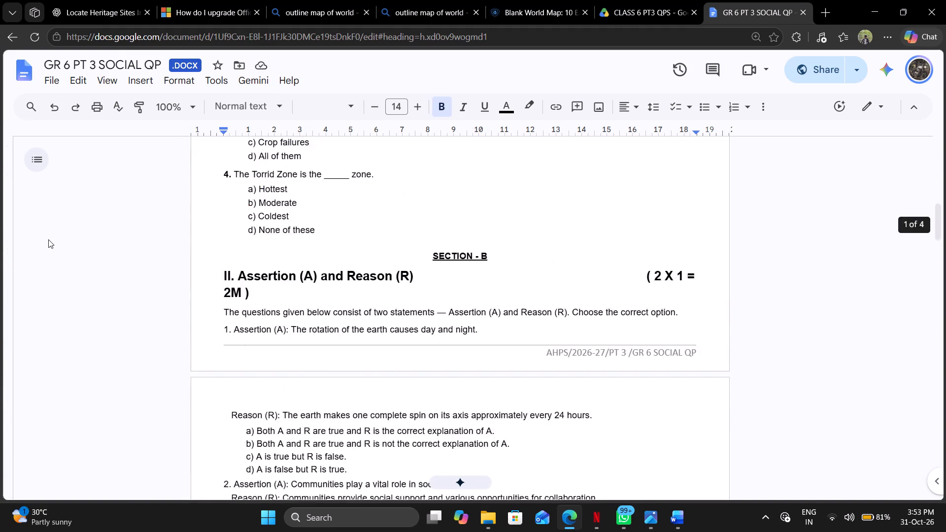
pyautogui.scroll(4, 48, 239)
pyautogui.scroll(-1, 0, 240)
pyautogui.scroll(-1, 153, 298)
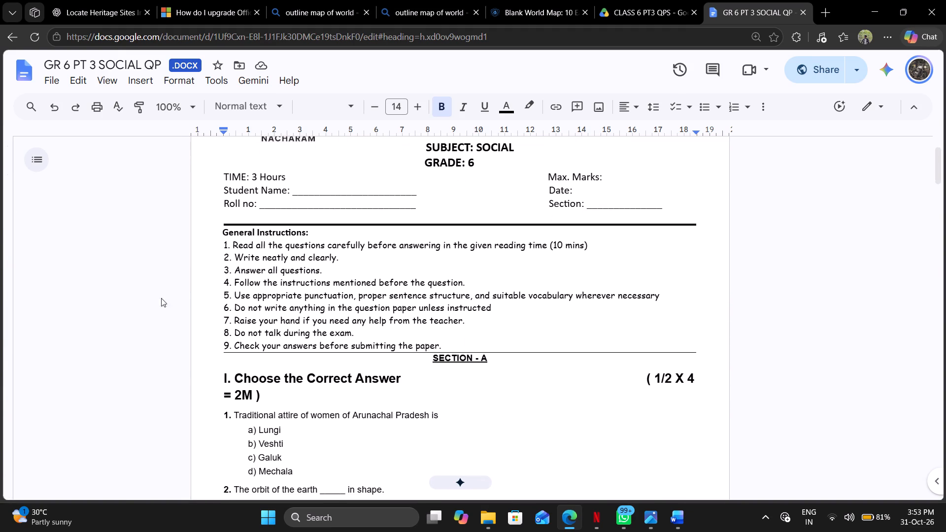
pyautogui.click(381, 372)
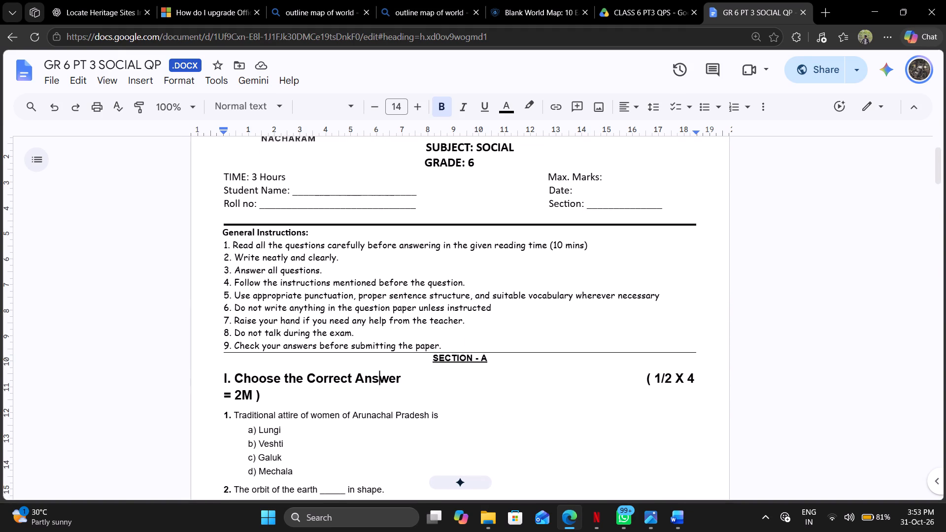
pyautogui.press('Up')
pyautogui.hotkey('shift', 'Down')
pyautogui.hotkey('shift', 'Down')
pyautogui.hotkey('shift', 'Down')
pyautogui.hotkey('shift', 'Down')
pyautogui.hotkey('shift', 'Down')
pyautogui.hotkey('shift', 'Down')
pyautogui.hotkey('shift', 'Down')
pyautogui.hotkey('shift', 'Down')
pyautogui.hotkey('shift', 'Down')
pyautogui.hotkey('shift', 'Down')
pyautogui.hotkey('shift', 'Down')
pyautogui.hotkey('shift', 'Down')
pyautogui.hotkey('shift', 'Down')
pyautogui.hotkey('shift', 'Down')
pyautogui.hotkey('shift', 'Down')
pyautogui.hotkey('shift', 'Down')
pyautogui.hotkey('shift', 'Down')
pyautogui.hotkey('shift', 'Down')
pyautogui.hotkey('shift', 'Down')
pyautogui.hotkey('shift', 'Down')
pyautogui.hotkey('shift', 'Down')
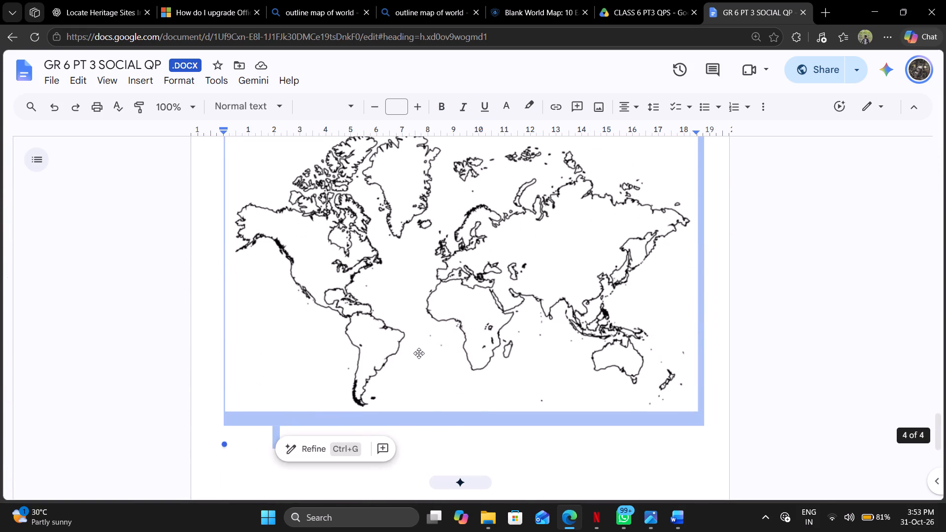
pyautogui.hotkey('shift', 'Up')
pyautogui.hotkey('shift', 'Up')
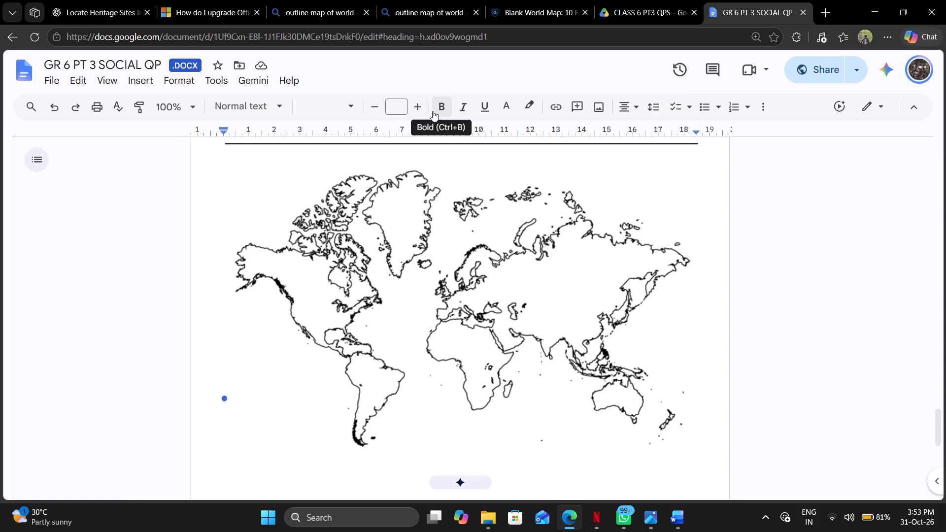
pyautogui.click(351, 106)
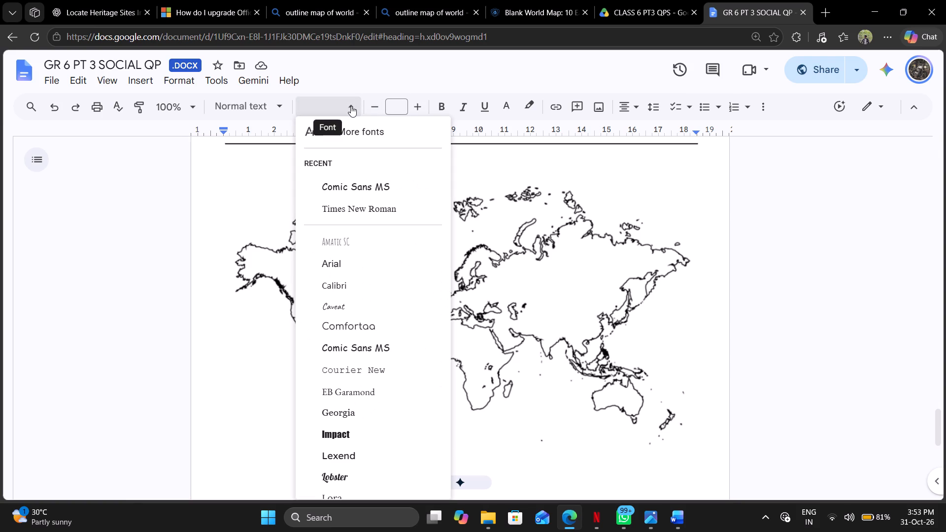
pyautogui.click(380, 349)
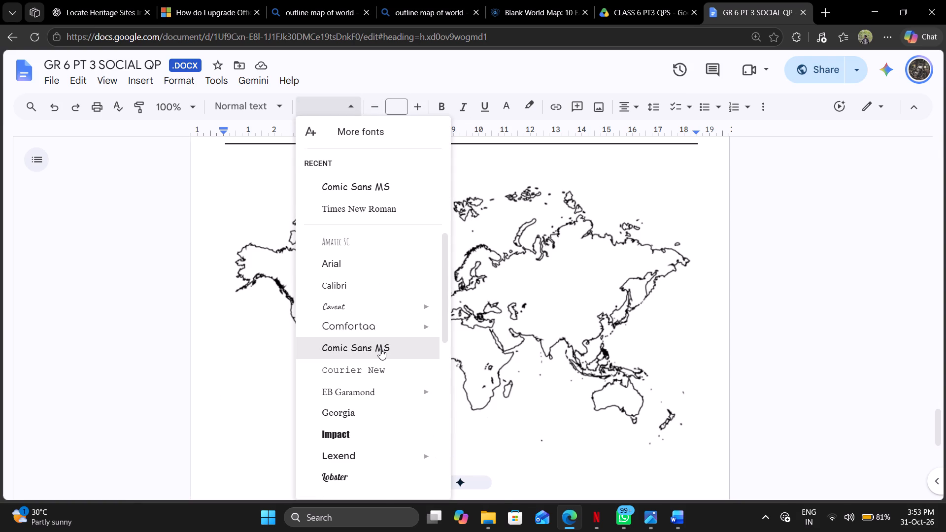
# Adjust the spacing before ( 2M ) so the marks sit on the same line as the VIII. Map Pointing heading, near the right margin.
pyautogui.scroll(2, 457, 333)
pyautogui.scroll(1, 422, 307)
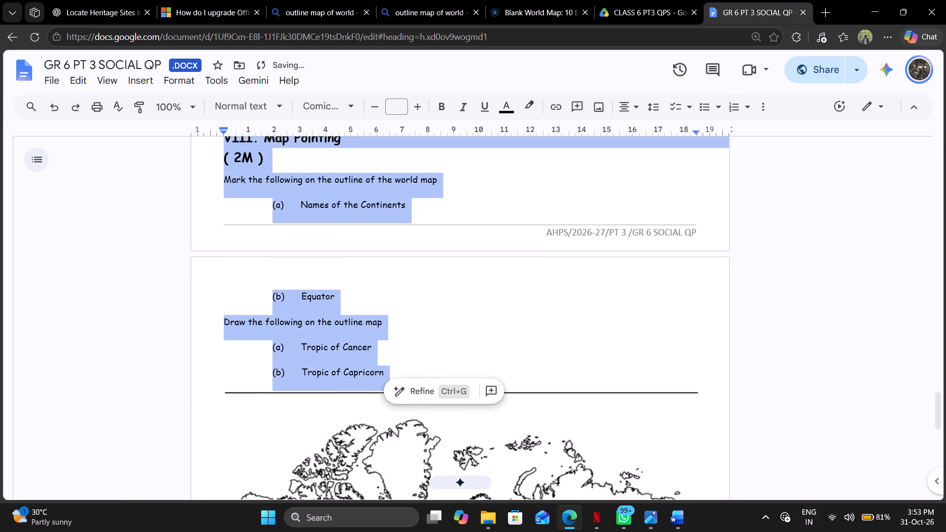
pyautogui.scroll(1, 422, 307)
pyautogui.click(217, 314)
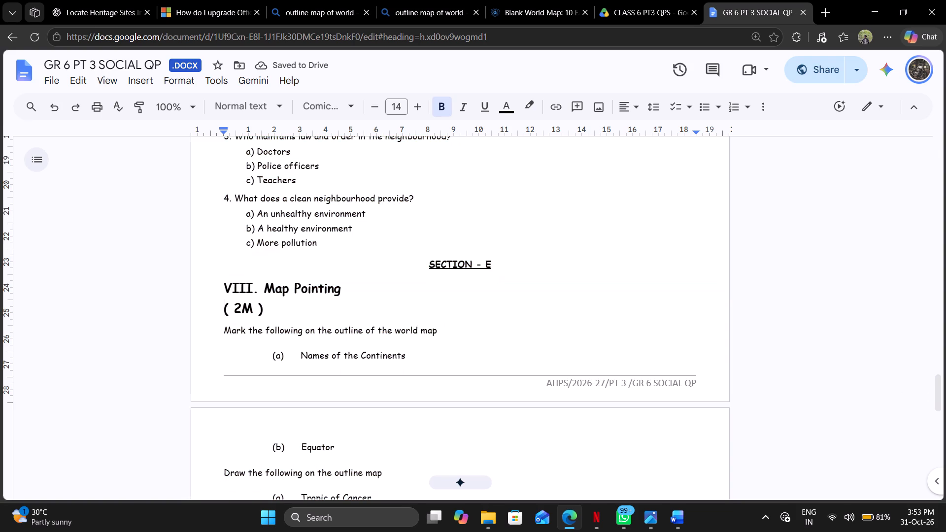
pyautogui.press('BackSpace')
pyautogui.press('BackSpace')
pyautogui.press('BackSpace')
pyautogui.press('BackSpace')
pyautogui.press('BackSpace')
pyautogui.press('BackSpace')
pyautogui.press('BackSpace')
pyautogui.press('BackSpace')
pyautogui.press('BackSpace')
pyautogui.press('BackSpace')
pyautogui.press('BackSpace')
pyautogui.press('BackSpace')
pyautogui.press('BackSpace')
pyautogui.press('BackSpace')
pyautogui.press('BackSpace')
pyautogui.press('BackSpace')
pyautogui.press('BackSpace')
pyautogui.press('BackSpace')
pyautogui.press('BackSpace')
pyautogui.press('BackSpace')
pyautogui.press('BackSpace')
pyautogui.press('BackSpace')
pyautogui.press('BackSpace')
pyautogui.press('BackSpace')
pyautogui.press('BackSpace')
pyautogui.press('BackSpace')
pyautogui.press('BackSpace')
pyautogui.press('BackSpace')
pyautogui.press('BackSpace')
pyautogui.press('BackSpace')
pyautogui.press('BackSpace')
pyautogui.press('BackSpace')
pyautogui.press('BackSpace')
pyautogui.press('BackSpace')
pyautogui.press('BackSpace')
pyautogui.press('BackSpace')
pyautogui.press('BackSpace')
pyautogui.press('BackSpace')
pyautogui.press('BackSpace')
pyautogui.press('BackSpace')
pyautogui.press('BackSpace')
pyautogui.press('BackSpace')
pyautogui.press('BackSpace')
pyautogui.press('BackSpace')
pyautogui.press('BackSpace')
pyautogui.press('BackSpace')
pyautogui.press('BackSpace')
pyautogui.press('BackSpace')
pyautogui.press('BackSpace')
pyautogui.press('BackSpace')
pyautogui.press('BackSpace')
pyautogui.press('BackSpace')
pyautogui.press('BackSpace')
pyautogui.press('BackSpace')
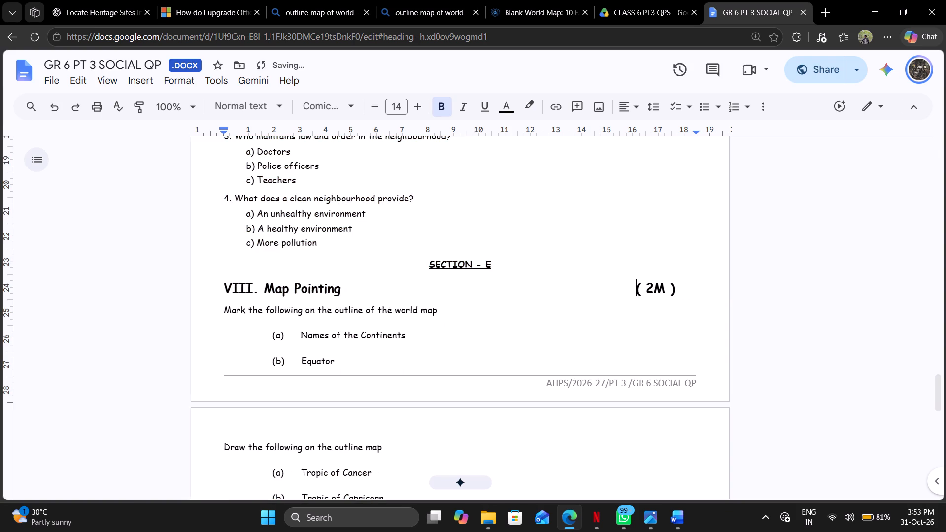
pyautogui.press('space')
pyautogui.press('space')
pyautogui.press('space')
pyautogui.press('space')
pyautogui.press('space')
pyautogui.press('BackSpace')
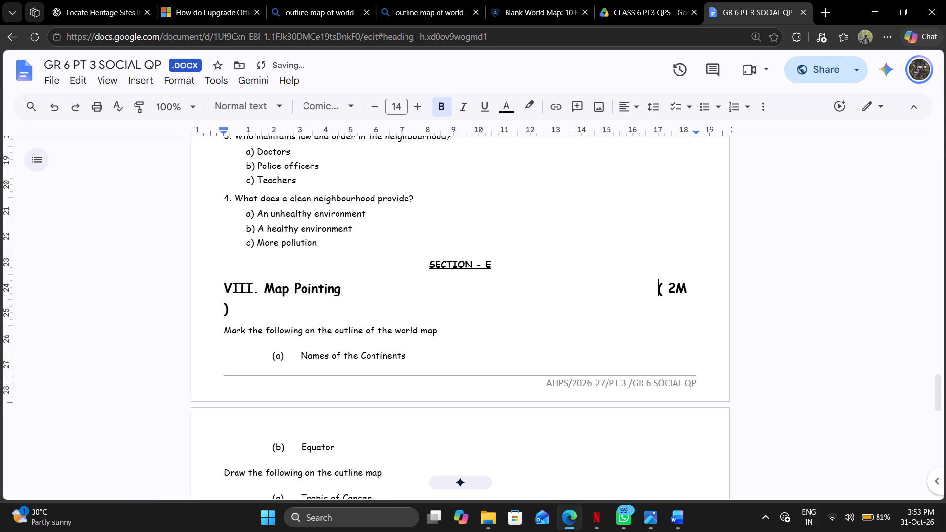
pyautogui.press('BackSpace')
# Enlarge the world map below the Tropic of Capricorn item slightly to about 19 cm wide, keeping it within the page edge.
pyautogui.scroll(1, 226, 309)
pyautogui.scroll(-2, 108, 350)
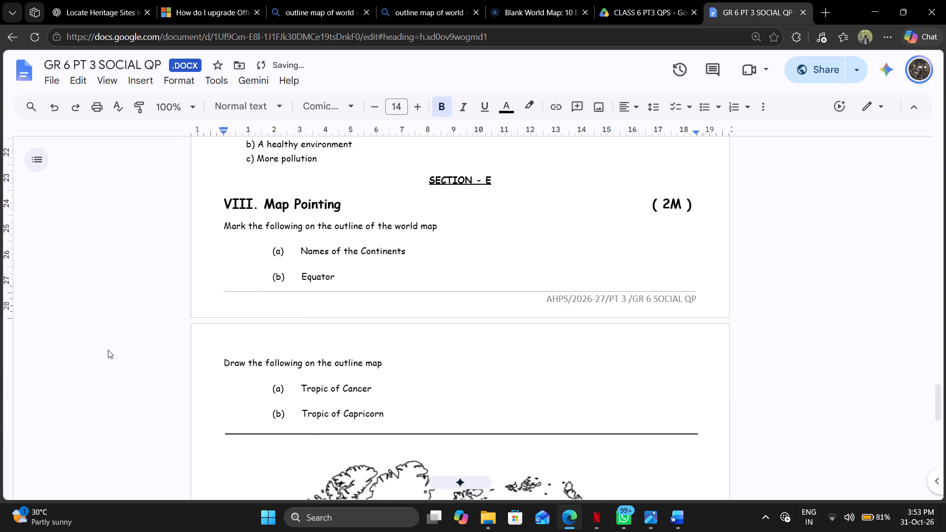
pyautogui.scroll(-4, 44, 391)
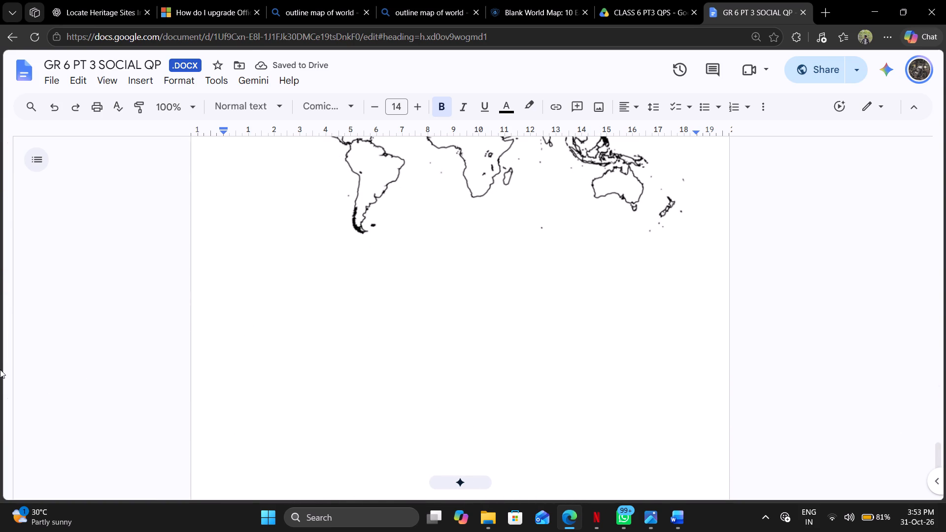
pyautogui.scroll(2, 9, 334)
pyautogui.scroll(1, 306, 304)
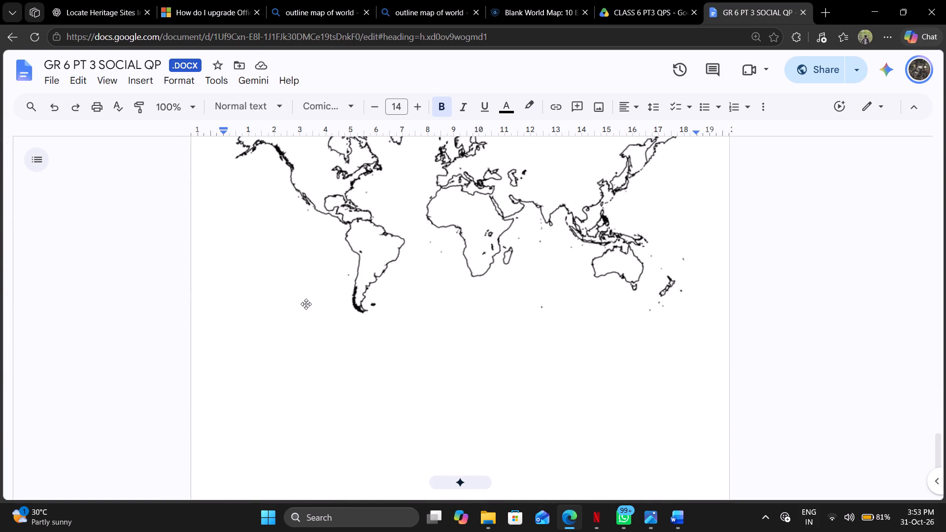
pyautogui.click(408, 266)
pyautogui.scroll(1, 408, 266)
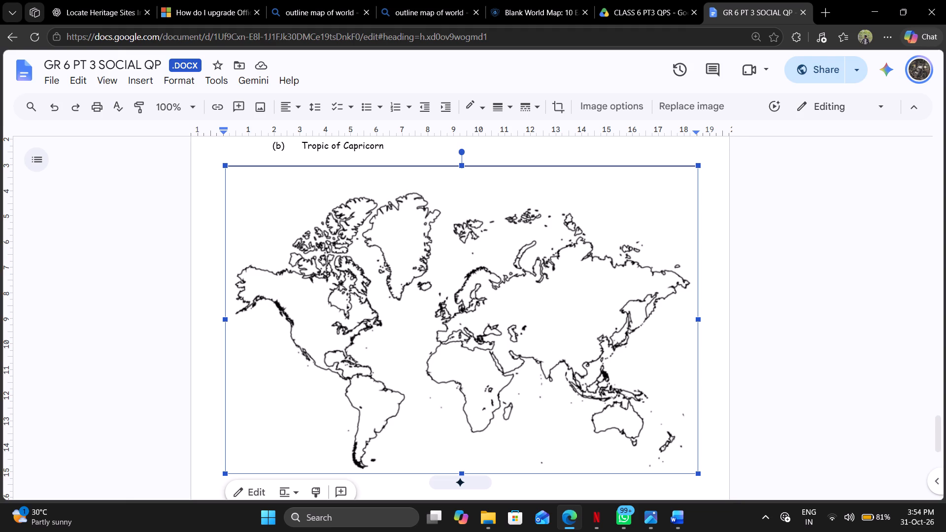
pyautogui.moveTo(699, 166); pyautogui.dragTo(717, 158)
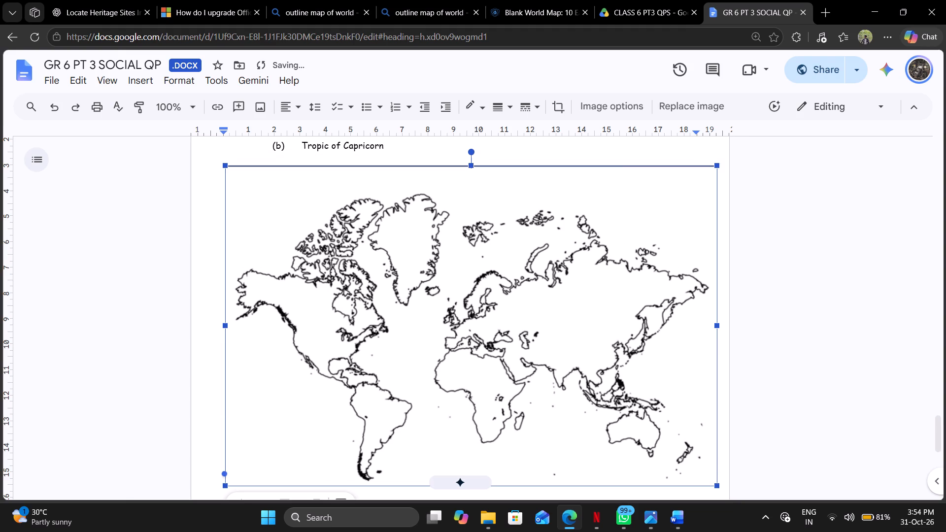
pyautogui.hscroll(-1, 625, 235)
pyautogui.moveTo(225, 485); pyautogui.dragTo(199, 496)
pyautogui.hscroll(-1, 386, 406)
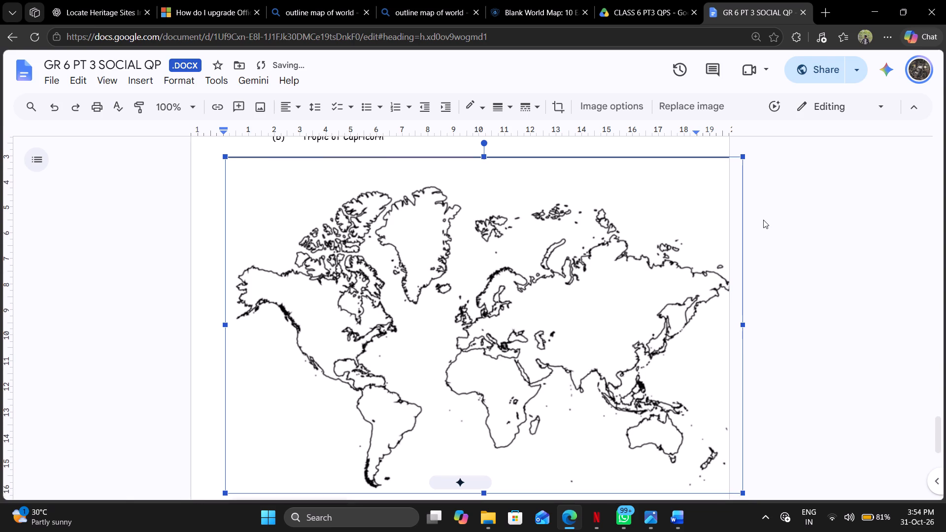
pyautogui.moveTo(744, 157); pyautogui.dragTo(688, 173)
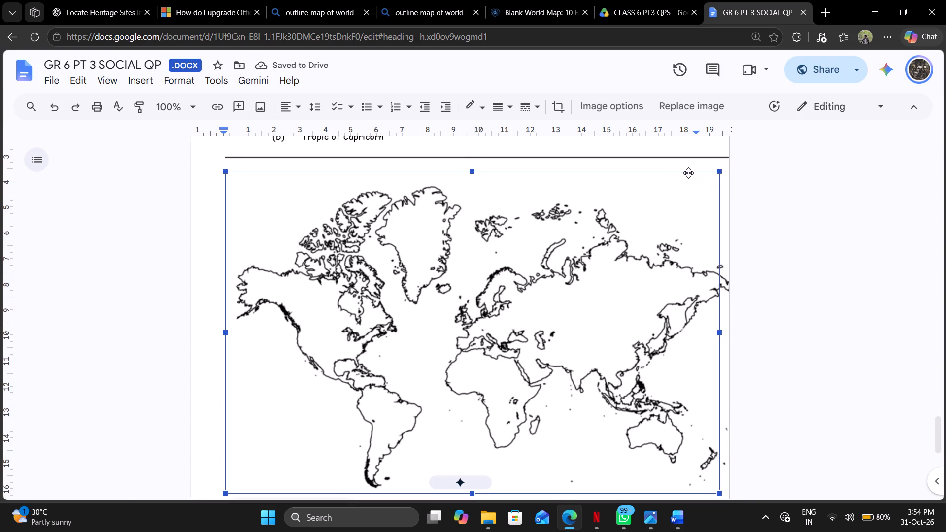
pyautogui.moveTo(688, 173); pyautogui.dragTo(677, 178)
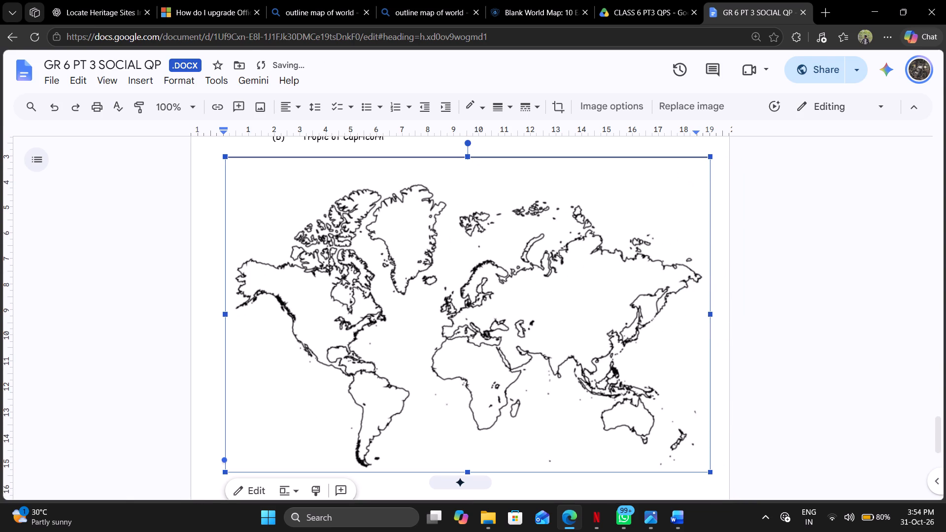
pyautogui.click(720, 241)
# Remove the extra spaces before ( 2 X 5 = 10M ) so the marks fit on the VI. Long Answer Questions heading line.
pyautogui.scroll(5, 720, 241)
pyautogui.scroll(1, 569, 242)
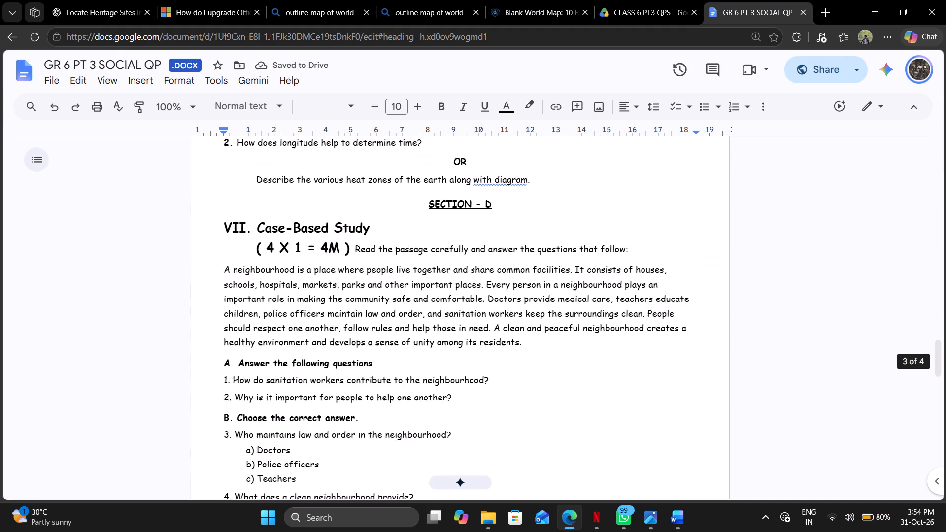
pyautogui.scroll(1, 569, 242)
pyautogui.scroll(1, 524, 239)
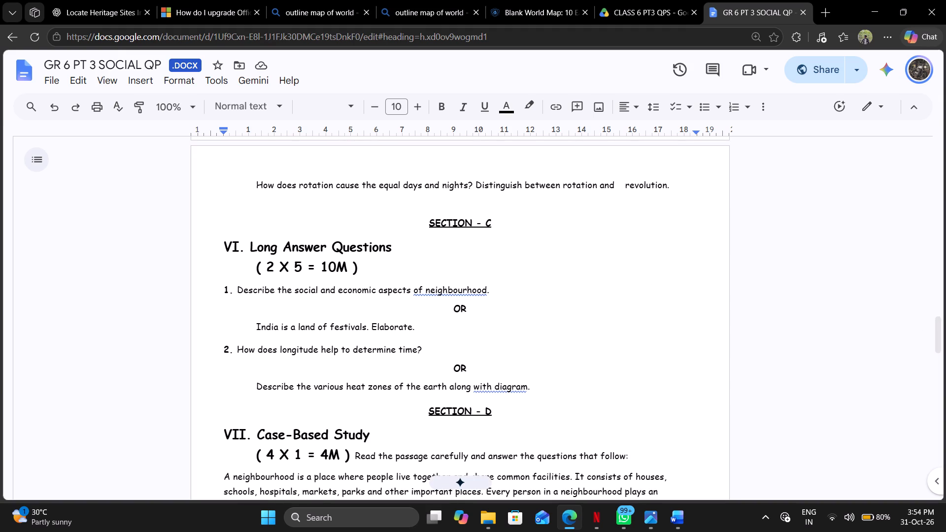
pyautogui.click(292, 200)
pyautogui.press('Down')
pyautogui.press('Down')
pyautogui.press('Down')
pyautogui.press('Right')
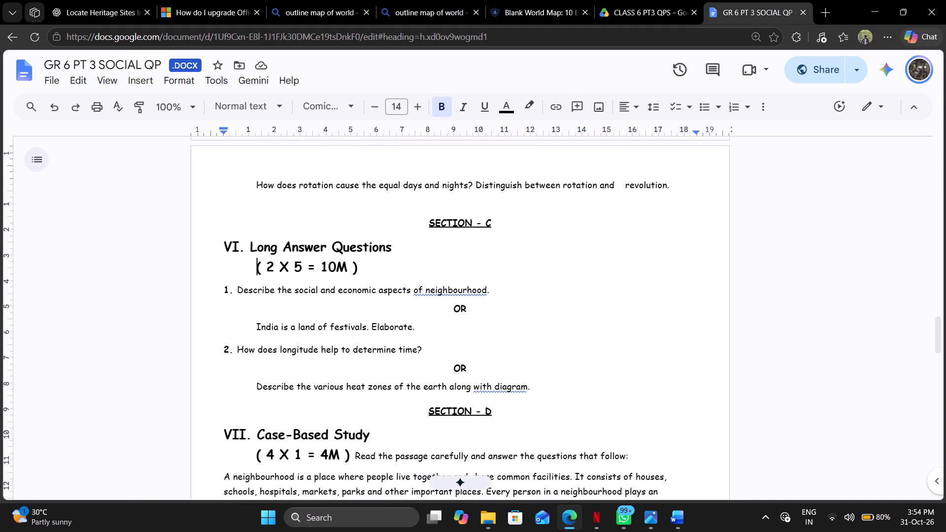
pyautogui.press('Right')
pyautogui.press('Left')
pyautogui.hotkey('shift', 'Up')
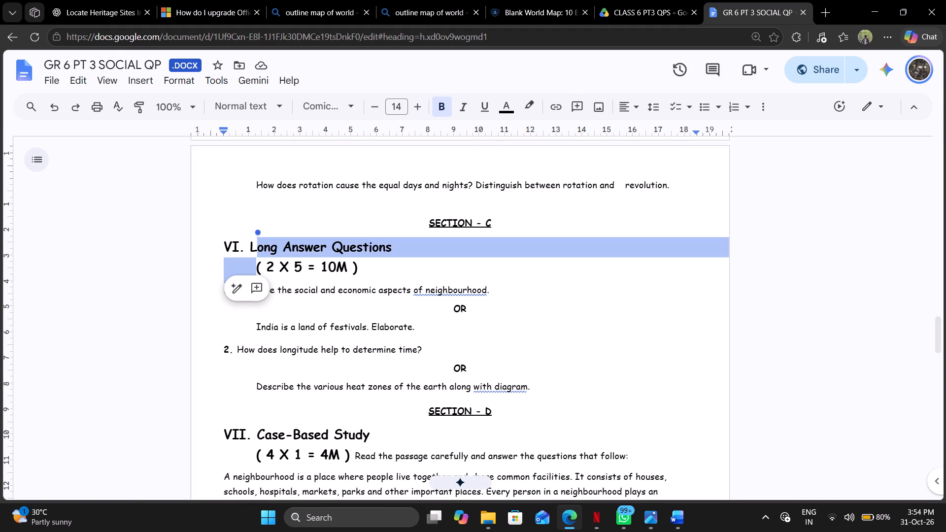
pyautogui.hotkey('shift', 'Down')
pyautogui.hotkey('shift', 'BackSpace')
pyautogui.hotkey('shift', 'BackSpace')
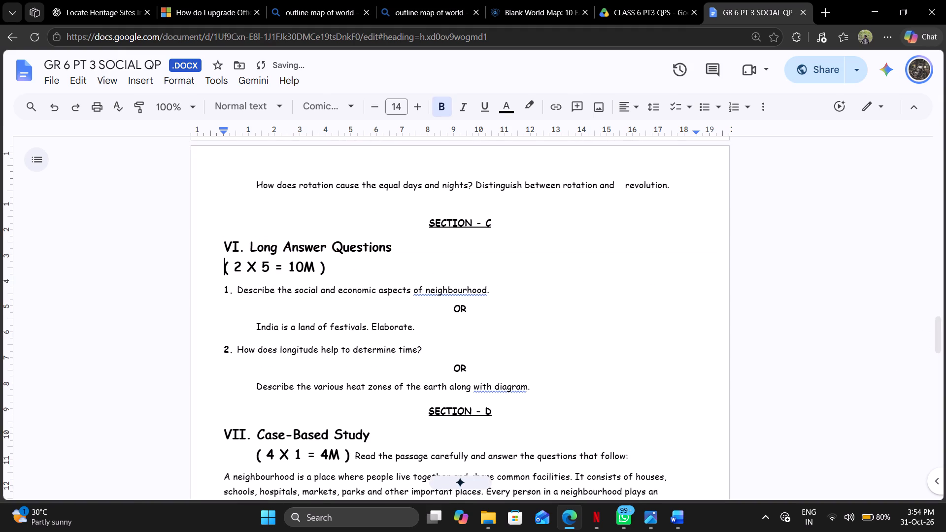
pyautogui.hotkey('shift', 'BackSpace')
pyautogui.hotkey('shift', 'BackSpace')
pyautogui.hotkey('shift', 'BackSpace')
pyautogui.hotkey('shift', 'BackSpace')
pyautogui.hotkey('shift', 'BackSpace')
pyautogui.press('BackSpace')
pyautogui.press('BackSpace')
pyautogui.press('BackSpace')
pyautogui.press('BackSpace')
pyautogui.press('BackSpace')
pyautogui.press('BackSpace')
pyautogui.press('BackSpace')
pyautogui.press('BackSpace')
pyautogui.press('BackSpace')
pyautogui.press('BackSpace')
pyautogui.press('BackSpace')
pyautogui.press('BackSpace')
pyautogui.press('BackSpace')
pyautogui.press('BackSpace')
pyautogui.press('BackSpace')
pyautogui.press('BackSpace')
pyautogui.press('BackSpace')
pyautogui.press('BackSpace')
pyautogui.press('BackSpace')
pyautogui.press('BackSpace')
pyautogui.press('BackSpace')
pyautogui.press('BackSpace')
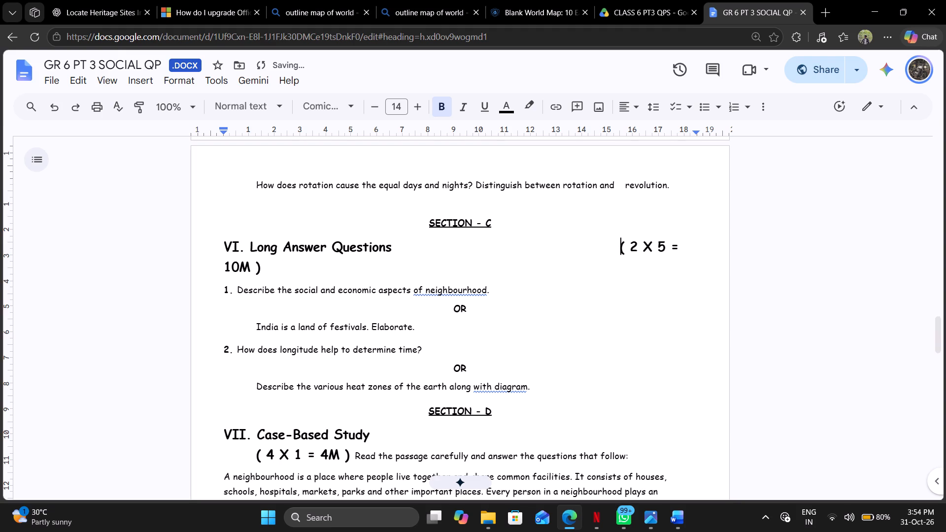
pyautogui.press('BackSpace')
pyautogui.press('BackSpace')
pyautogui.press('BackSpace')
pyautogui.press('BackSpace')
pyautogui.press('BackSpace')
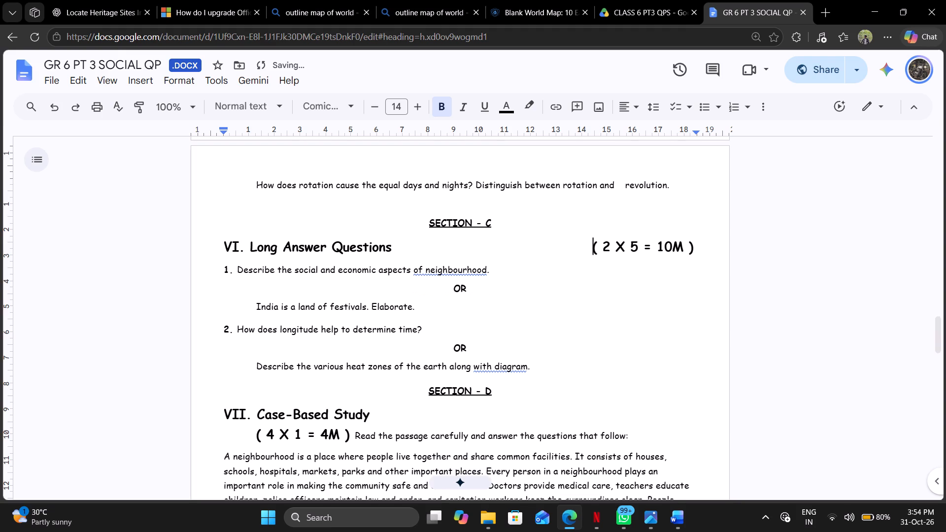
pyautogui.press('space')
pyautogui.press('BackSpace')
# Remove the extra spaces before ( 4 X 1 = 4M ) so the marks fit on the VII. Case-Based Study heading line, near the right margin.
pyautogui.scroll(-1, 296, 310)
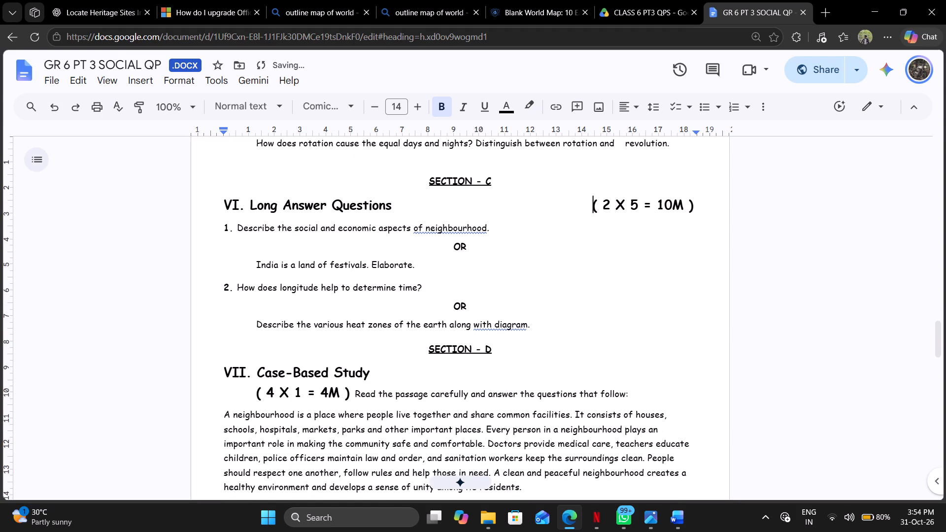
pyautogui.click(253, 393)
pyautogui.press('BackSpace')
pyautogui.press('BackSpace')
pyautogui.press('BackSpace')
pyautogui.press('BackSpace')
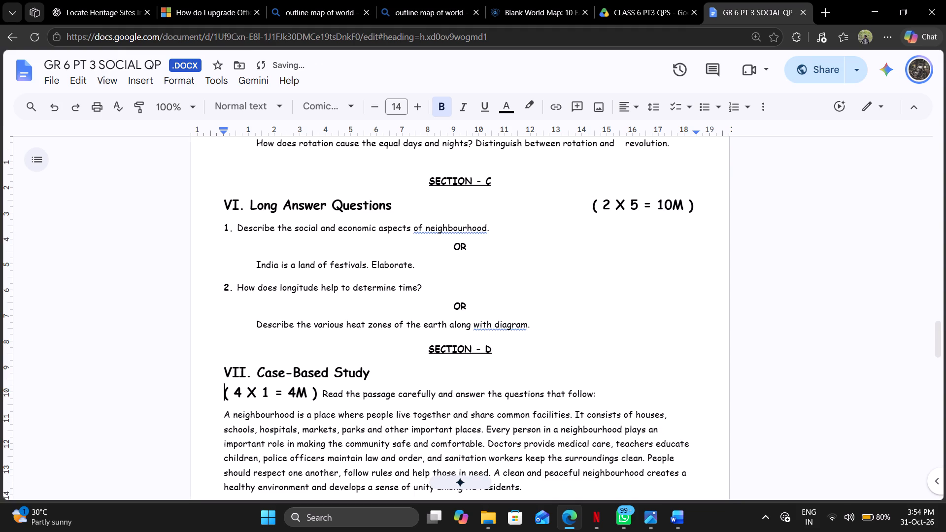
pyautogui.press('BackSpace')
pyautogui.press('BackSpace')
pyautogui.press('BackSpace')
pyautogui.press('BackSpace')
pyautogui.press('BackSpace')
pyautogui.press('BackSpace')
pyautogui.press('BackSpace')
pyautogui.press('BackSpace')
pyautogui.press('BackSpace')
pyautogui.press('BackSpace')
pyautogui.press('BackSpace')
pyautogui.press('BackSpace')
pyautogui.press('BackSpace')
pyautogui.press('BackSpace')
pyautogui.press('BackSpace')
pyautogui.press('BackSpace')
pyautogui.press('BackSpace')
pyautogui.press('BackSpace')
pyautogui.press('BackSpace')
pyautogui.press('BackSpace')
pyautogui.press('BackSpace')
pyautogui.press('BackSpace')
pyautogui.press('BackSpace')
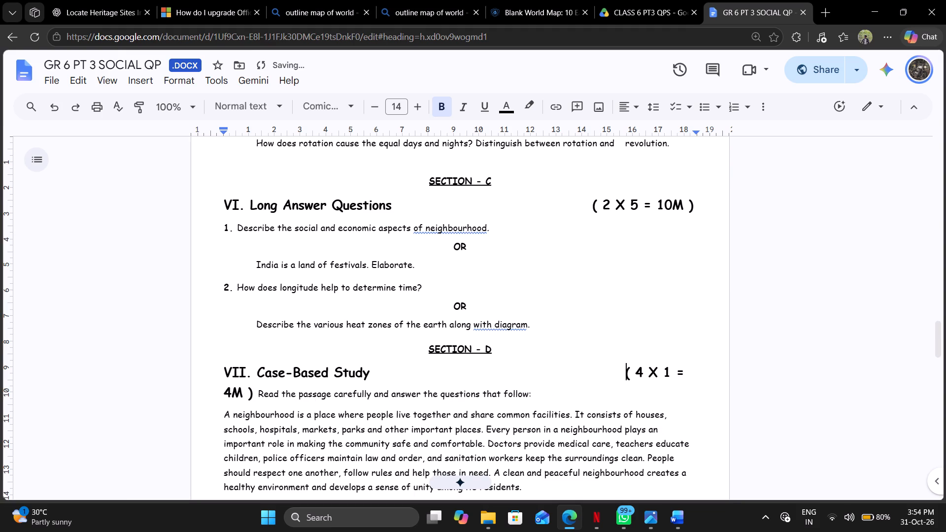
pyautogui.press('BackSpace')
pyautogui.press('BackSpace')
pyautogui.press('BackSpace')
pyautogui.press('BackSpace')
pyautogui.press('BackSpace')
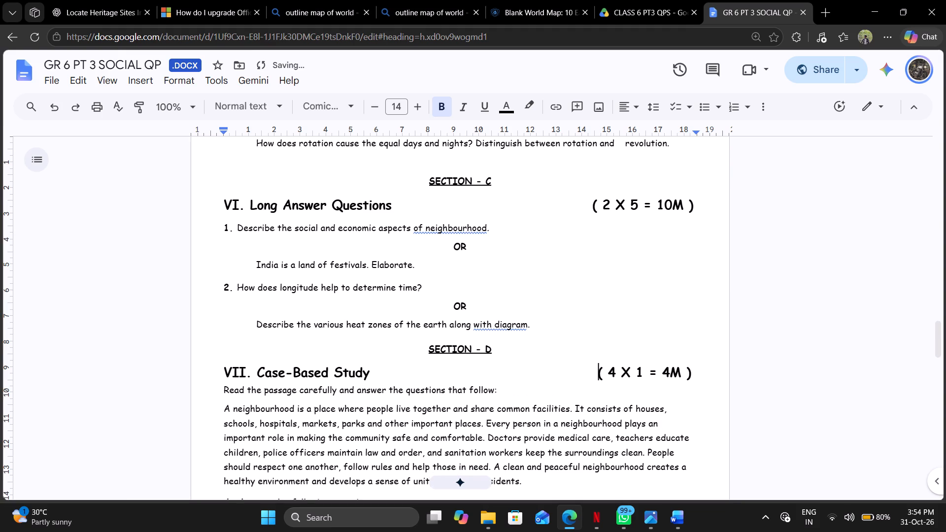
# Remove the extra spaces before ( 2 X 3 = 6M ) so the marks fit on the V. Short Answer Questions heading line.
pyautogui.scroll(1, 338, 322)
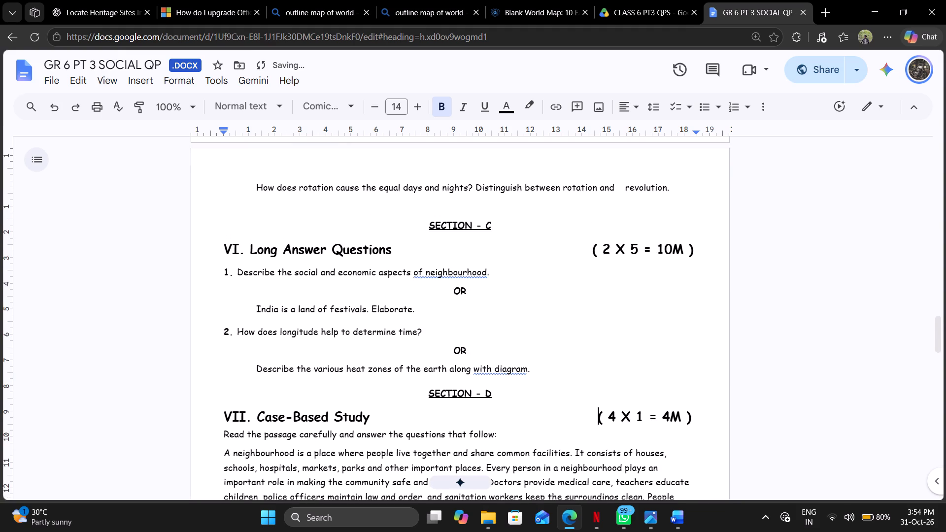
pyautogui.scroll(2, 455, 315)
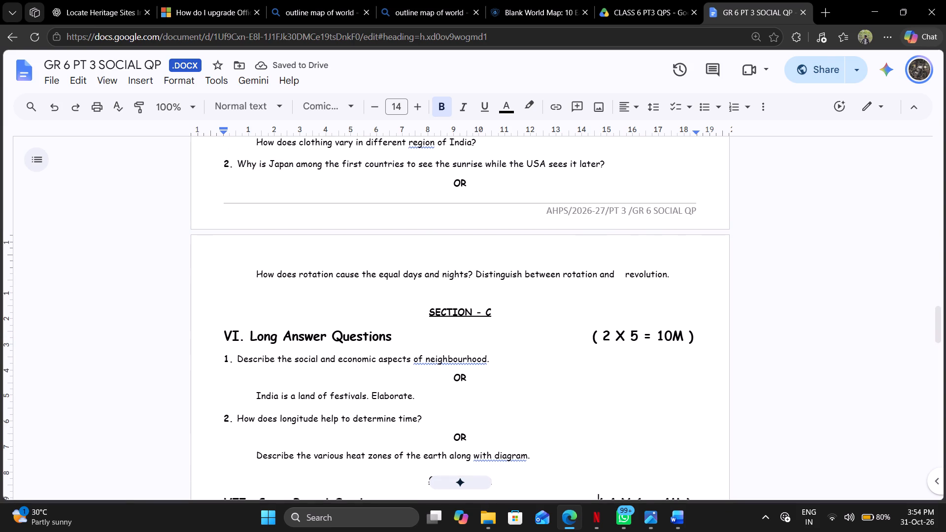
pyautogui.scroll(1, 476, 316)
pyautogui.scroll(1, 421, 335)
pyautogui.scroll(1, 416, 285)
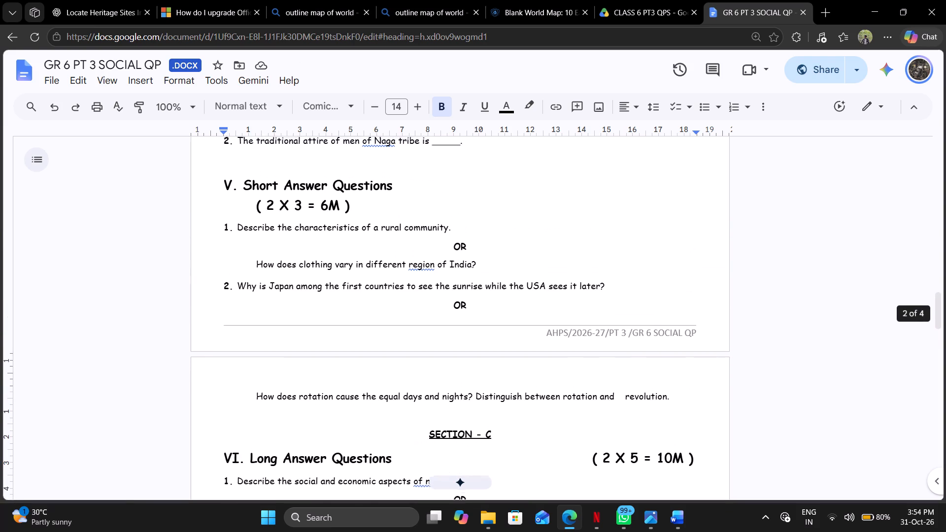
pyautogui.scroll(1, 416, 285)
pyautogui.click(258, 283)
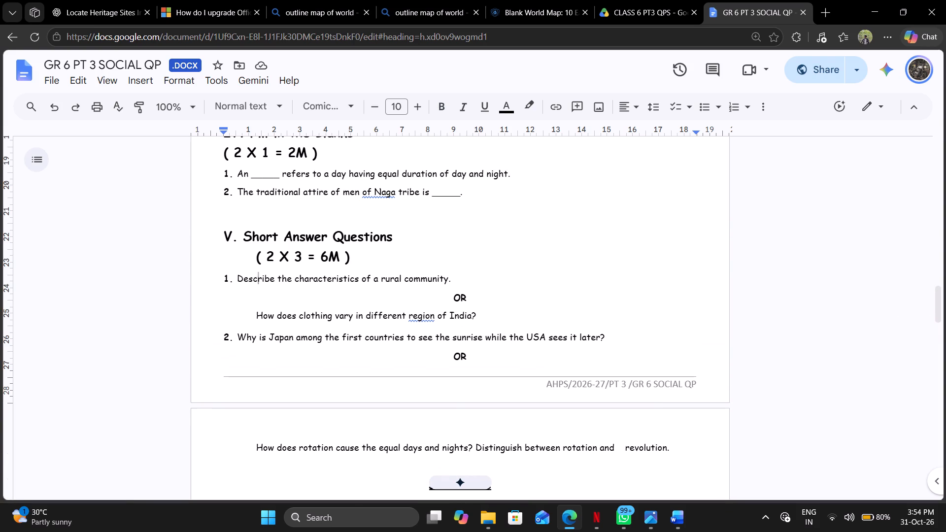
pyautogui.press('Up')
pyautogui.press('BackSpace')
pyautogui.press('BackSpace')
pyautogui.press('BackSpace')
pyautogui.press('BackSpace')
pyautogui.press('BackSpace')
pyautogui.press('BackSpace')
pyautogui.press('BackSpace')
pyautogui.press('BackSpace')
pyautogui.press('BackSpace')
pyautogui.press('BackSpace')
pyautogui.press('BackSpace')
pyautogui.press('BackSpace')
pyautogui.press('BackSpace')
pyautogui.press('BackSpace')
pyautogui.press('BackSpace')
pyautogui.press('BackSpace')
pyautogui.press('BackSpace')
pyautogui.press('BackSpace')
pyautogui.press('BackSpace')
pyautogui.press('BackSpace')
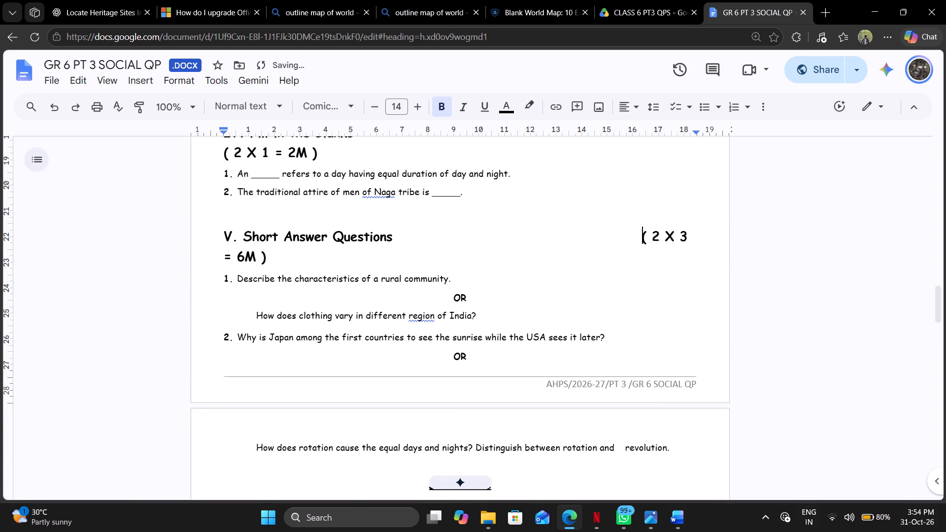
pyautogui.press('BackSpace')
pyautogui.press('BackSpace')
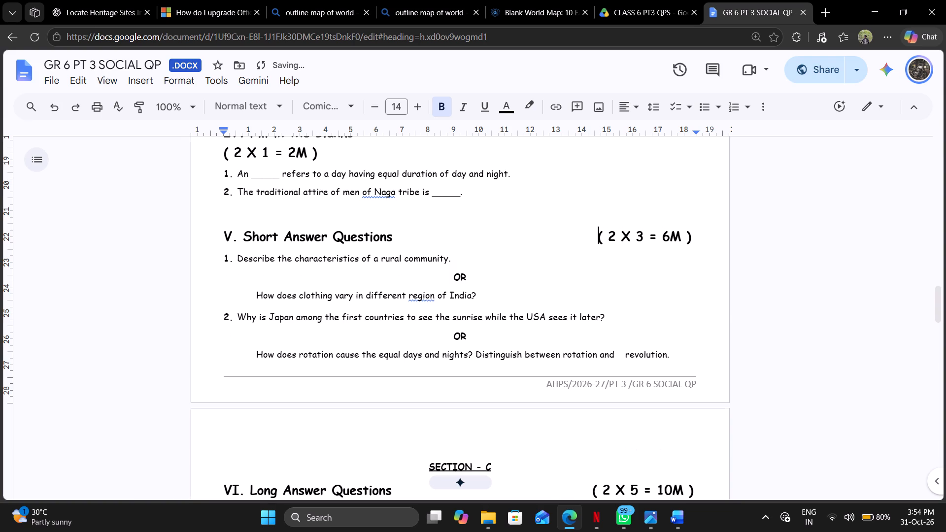
# Reduce the indent of both alternative questions after OR in Short Answer Questions so they align with the numbered questions' text.
pyautogui.click(263, 292)
pyautogui.press('Left')
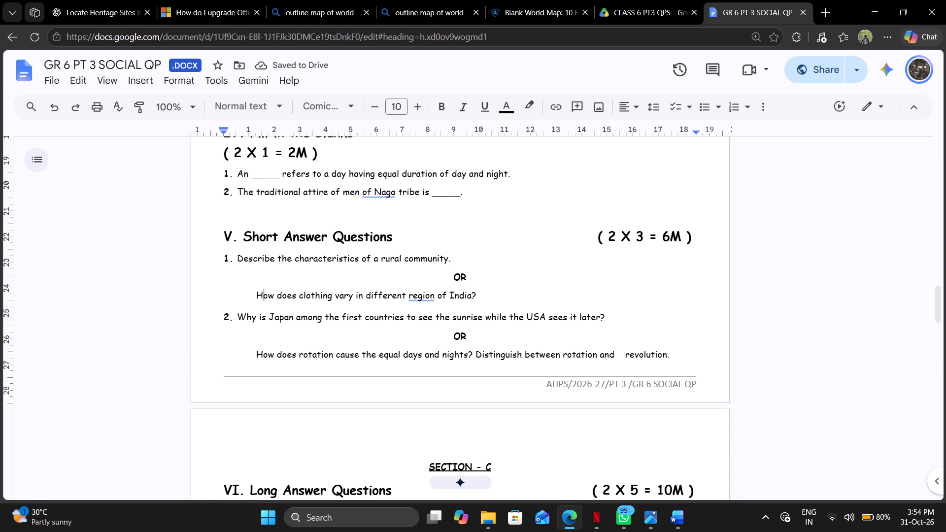
pyautogui.press('BackSpace')
pyautogui.press('space')
pyautogui.press('space')
pyautogui.press('space')
pyautogui.press('space')
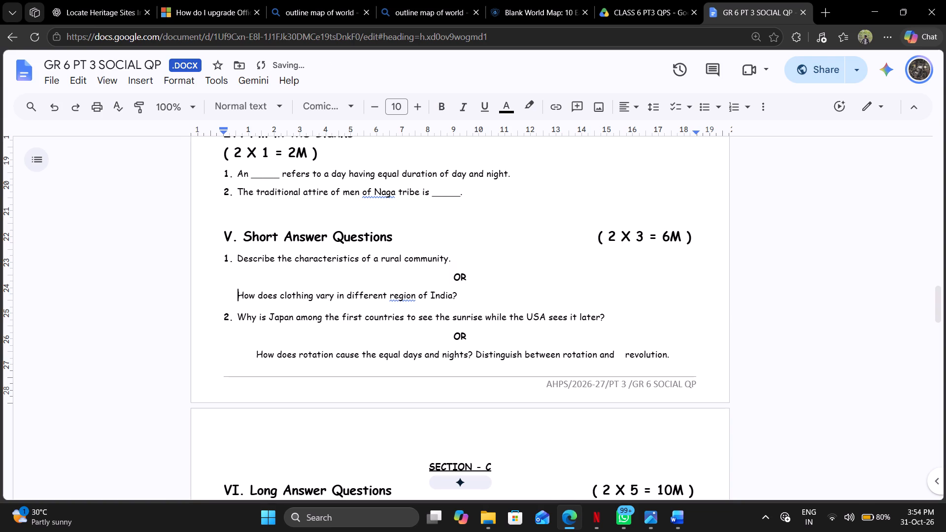
pyautogui.click(258, 358)
pyautogui.press('BackSpace')
pyautogui.press('BackSpace')
pyautogui.press('space')
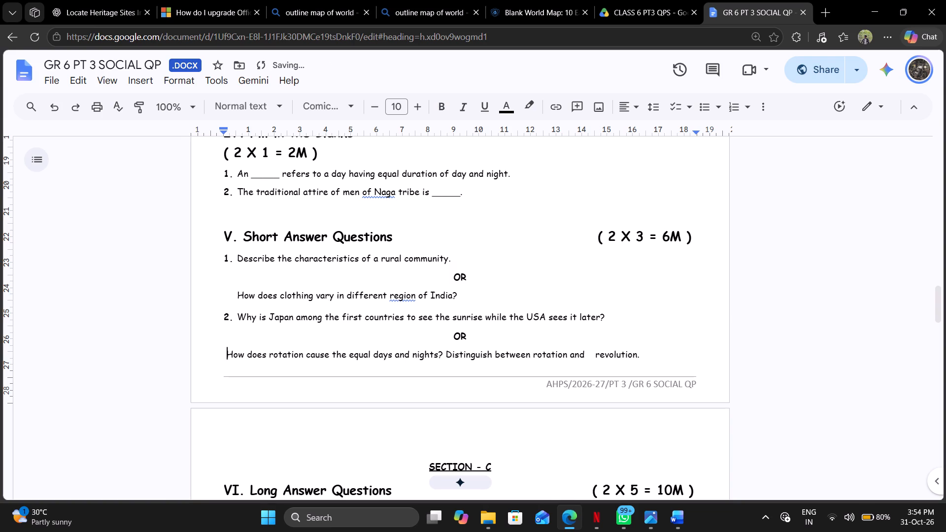
pyautogui.press('space')
pyautogui.press('space')
pyautogui.press('space')
pyautogui.press('space')
# Reduce the gap between "and" and "revolution" in the rotation question of Short Answer Questions to a single space.
pyautogui.scroll(-1, 258, 358)
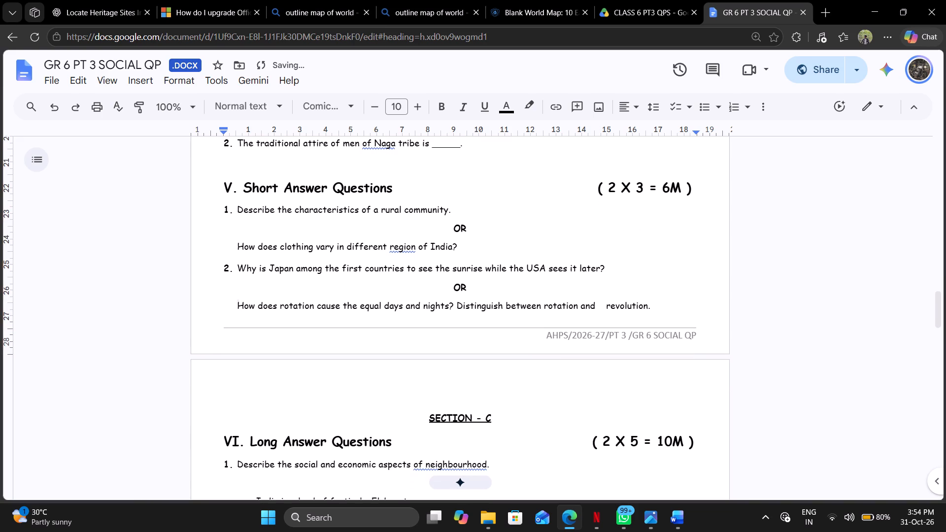
pyautogui.click(610, 309)
pyautogui.press('Down')
pyautogui.press('Left')
pyautogui.press('Up')
pyautogui.press('Right')
pyautogui.press('Right')
pyautogui.press('Right')
pyautogui.press('Right')
pyautogui.press('Right')
pyautogui.press('Right')
pyautogui.press('Right')
pyautogui.press('Right')
pyautogui.press('Right')
pyautogui.press('Right')
pyautogui.press('Right')
pyautogui.press('Right')
pyautogui.press('Right')
pyautogui.press('Right')
pyautogui.press('Right')
pyautogui.press('Right')
pyautogui.press('Right')
pyautogui.press('Right')
pyautogui.press('Right')
pyautogui.press('Right')
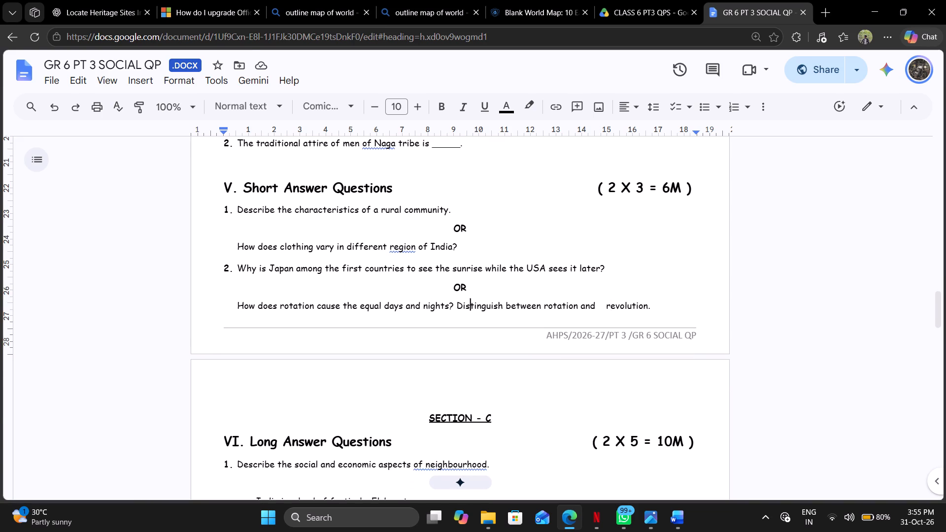
pyautogui.press('Right')
pyautogui.press('Right')
pyautogui.press('Right')
pyautogui.press('Right')
pyautogui.press('Right')
pyautogui.press('BackSpace')
pyautogui.press('BackSpace')
pyautogui.press('BackSpace')
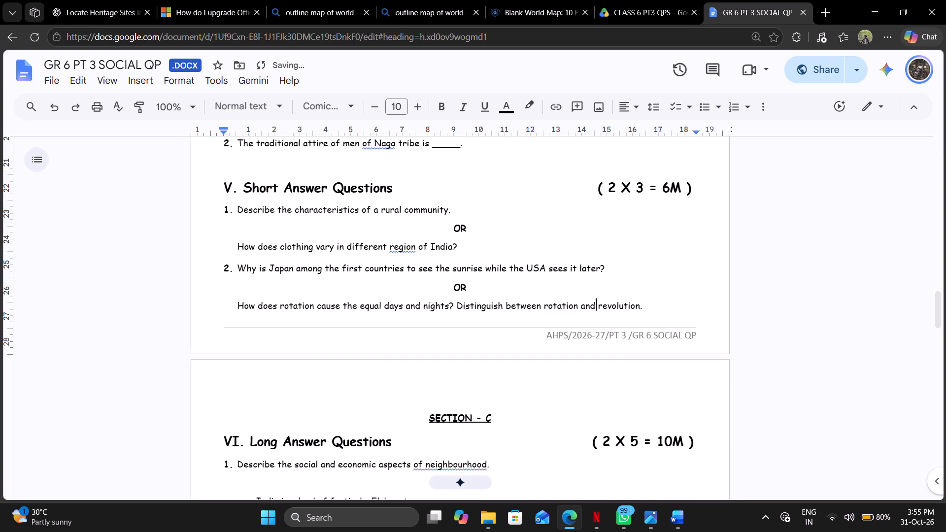
pyautogui.press('space')
pyautogui.scroll(1, 583, 392)
pyautogui.press('Right')
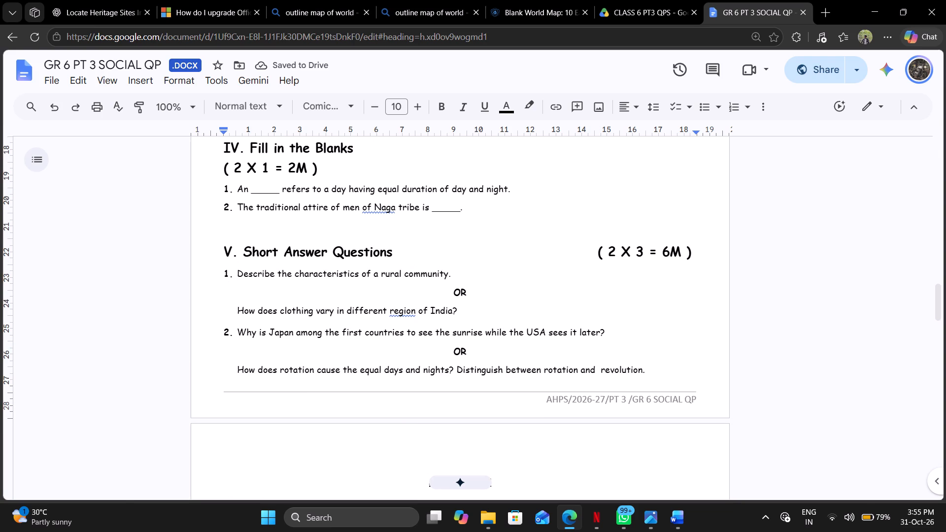
pyautogui.press('BackSpace')
# Remove the extra spaces before ( 2 X 1 = 2M ) so the marks fit on the IV. Fill in the Blanks heading line.
pyautogui.press('Up')
pyautogui.press('Up')
pyautogui.scroll(1, 541, 304)
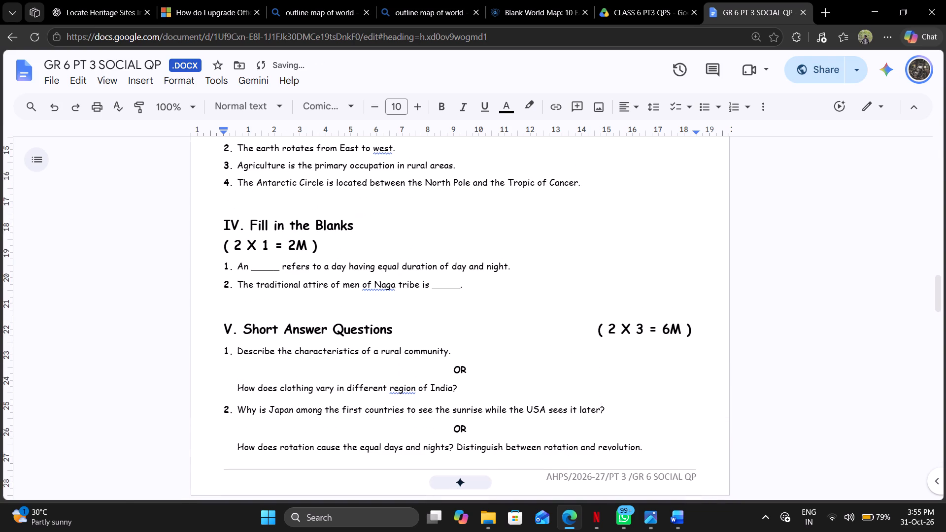
pyautogui.scroll(1, 439, 311)
pyautogui.click(223, 265)
pyautogui.press('BackSpace')
pyautogui.press('BackSpace')
pyautogui.press('BackSpace')
pyautogui.press('BackSpace')
pyautogui.press('BackSpace')
pyautogui.press('BackSpace')
pyautogui.press('BackSpace')
pyautogui.press('BackSpace')
pyautogui.press('BackSpace')
pyautogui.press('BackSpace')
pyautogui.press('BackSpace')
pyautogui.press('BackSpace')
pyautogui.press('BackSpace')
pyautogui.press('BackSpace')
pyautogui.press('BackSpace')
pyautogui.press('BackSpace')
pyautogui.press('BackSpace')
pyautogui.press('BackSpace')
pyautogui.press('BackSpace')
pyautogui.press('BackSpace')
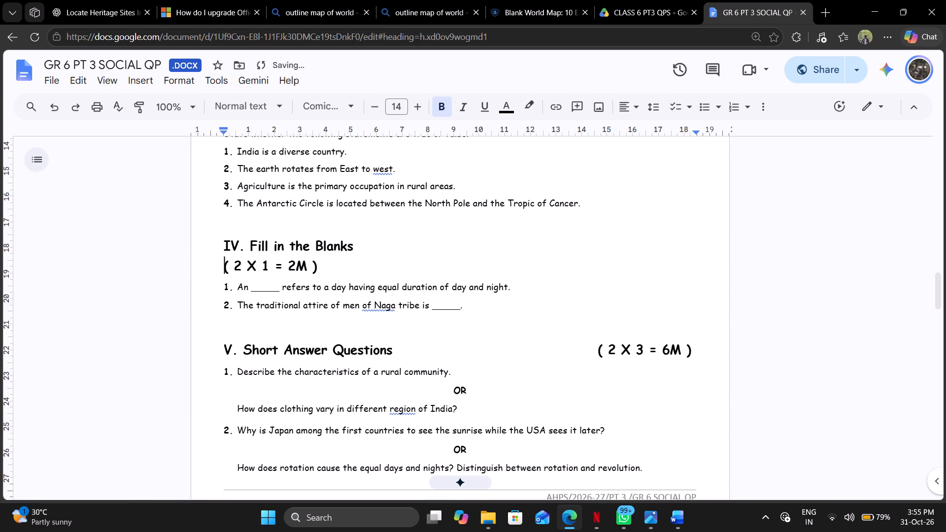
pyautogui.press('BackSpace')
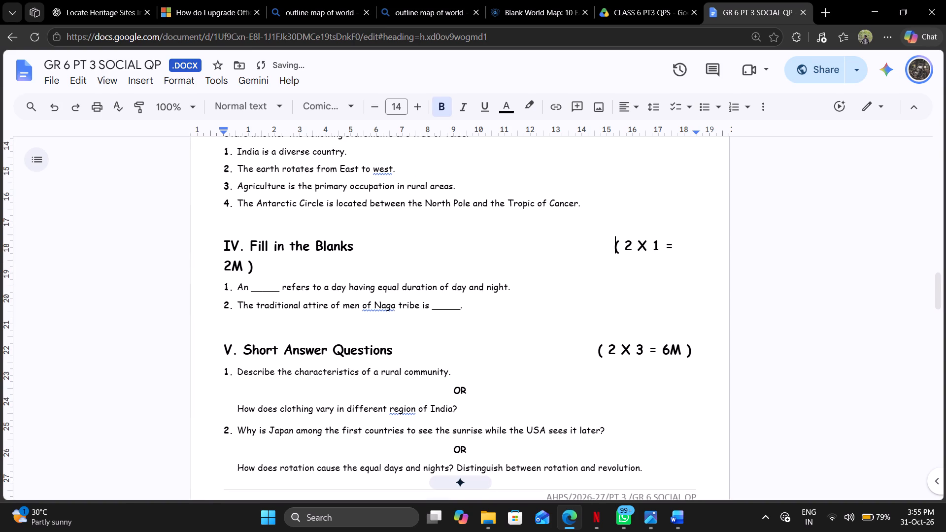
pyautogui.press('BackSpace')
pyautogui.press('BackSpace')
pyautogui.press('BackSpace')
pyautogui.scroll(1, 223, 265)
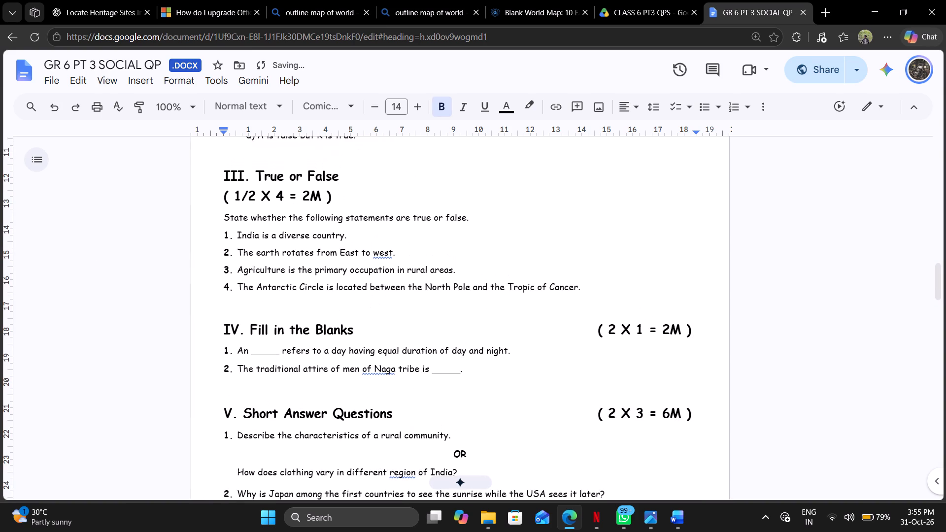
# Remove the extra spaces before ( 1/2 X 4 = 2M ) so the marks fit on the III. True or False heading line.
pyautogui.click(224, 195)
pyautogui.press('BackSpace')
pyautogui.press('BackSpace')
pyautogui.press('BackSpace')
pyautogui.press('BackSpace')
pyautogui.press('BackSpace')
pyautogui.press('BackSpace')
pyautogui.press('BackSpace')
pyautogui.press('BackSpace')
pyautogui.press('BackSpace')
pyautogui.press('BackSpace')
pyautogui.press('BackSpace')
pyautogui.press('BackSpace')
pyautogui.press('BackSpace')
pyautogui.press('BackSpace')
pyautogui.press('BackSpace')
pyautogui.press('BackSpace')
pyautogui.press('BackSpace')
pyautogui.press('BackSpace')
pyautogui.press('BackSpace')
pyautogui.press('BackSpace')
pyautogui.press('BackSpace')
pyautogui.press('BackSpace')
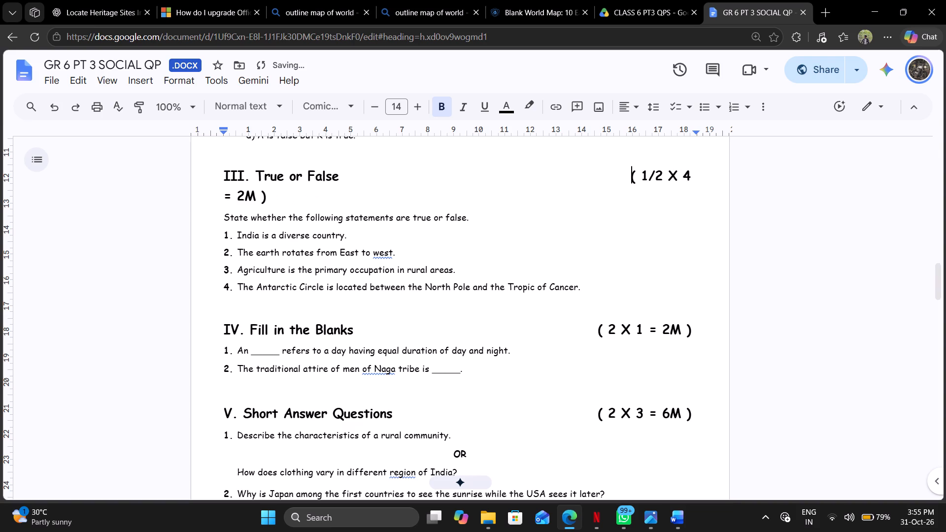
pyautogui.press('BackSpace')
pyautogui.press('BackSpace')
pyautogui.press('BackSpace')
pyautogui.press('BackSpace')
pyautogui.press('BackSpace')
pyautogui.press('BackSpace')
pyautogui.press('BackSpace')
pyautogui.press('BackSpace')
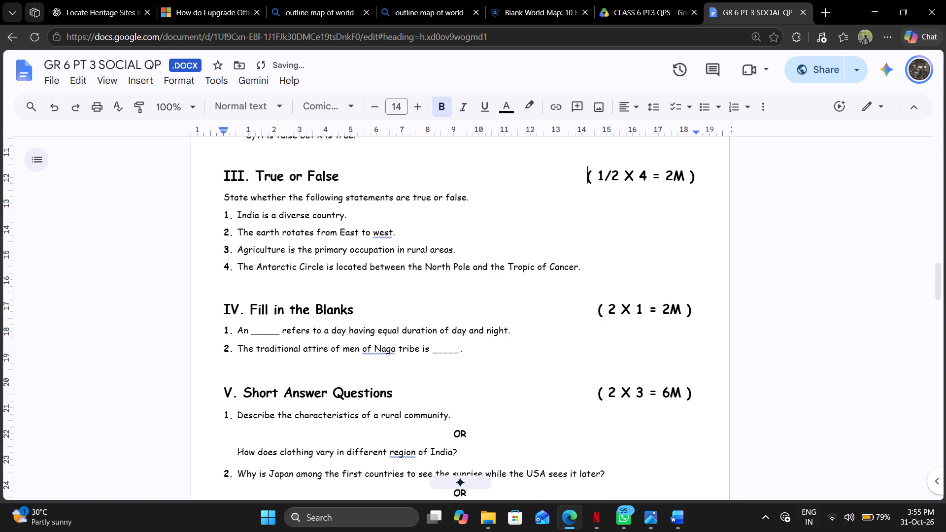
# Remove the extra spaces before ( 2 X 1 = 2M ) so the marks fit on the II. Assertion (A) and Reason (R) heading line.
pyautogui.scroll(1, 180, 246)
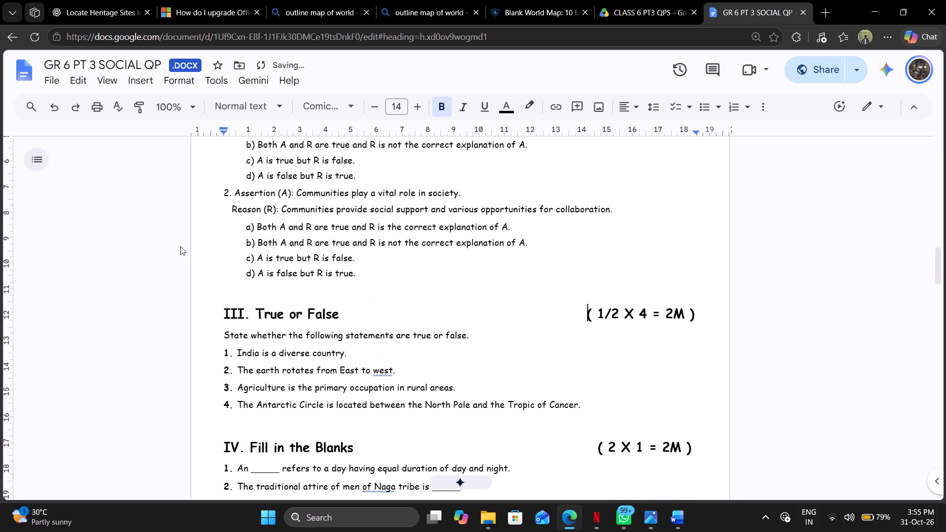
pyautogui.scroll(2, 180, 246)
pyautogui.scroll(1, 343, 250)
pyautogui.click(261, 279)
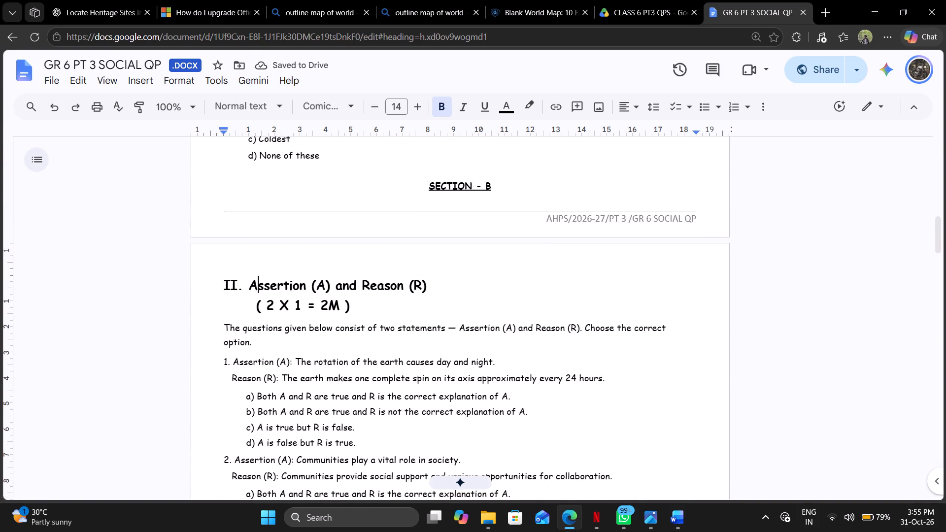
pyautogui.press('Down')
pyautogui.press('BackSpace')
pyautogui.press('BackSpace')
pyautogui.press('BackSpace')
pyautogui.press('BackSpace')
pyautogui.press('BackSpace')
pyautogui.press('BackSpace')
pyautogui.press('BackSpace')
pyautogui.press('BackSpace')
pyautogui.press('BackSpace')
pyautogui.press('BackSpace')
pyautogui.press('BackSpace')
pyautogui.press('BackSpace')
pyautogui.press('BackSpace')
pyautogui.press('BackSpace')
pyautogui.press('BackSpace')
pyautogui.press('BackSpace')
pyautogui.press('BackSpace')
pyautogui.press('BackSpace')
pyautogui.press('BackSpace')
pyautogui.press('BackSpace')
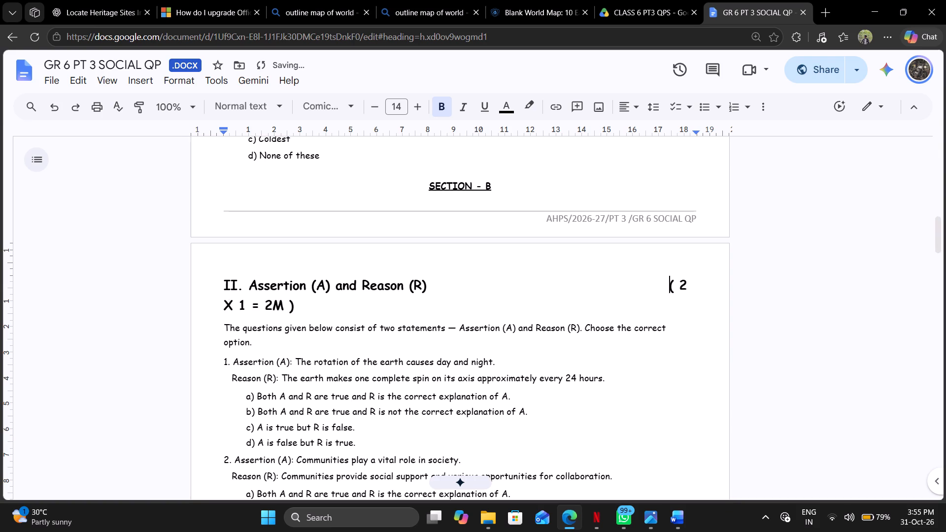
pyautogui.press('BackSpace')
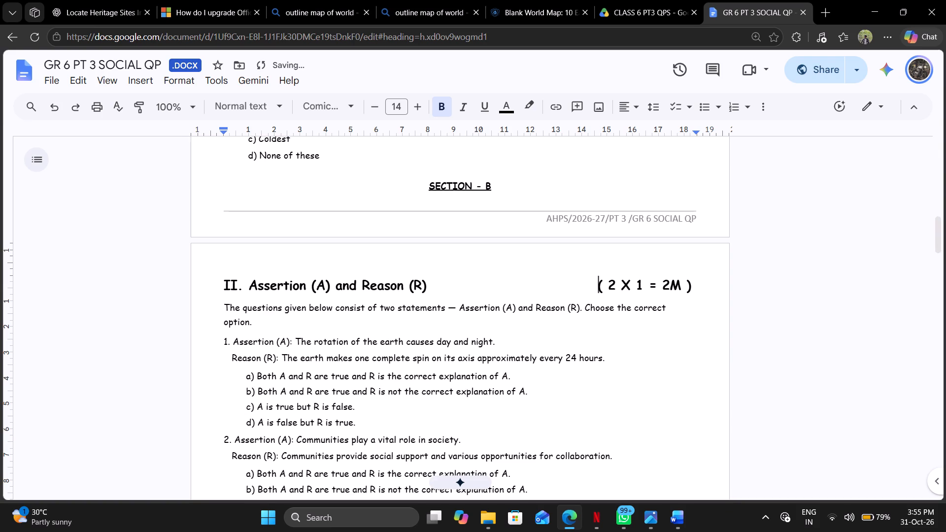
# Remove the extra spaces before ( 1/2 X 4 = 2M ) so the marks fit on the I. Choose the Correct Answer heading line.
pyautogui.scroll(1, 269, 272)
pyautogui.scroll(4, 216, 234)
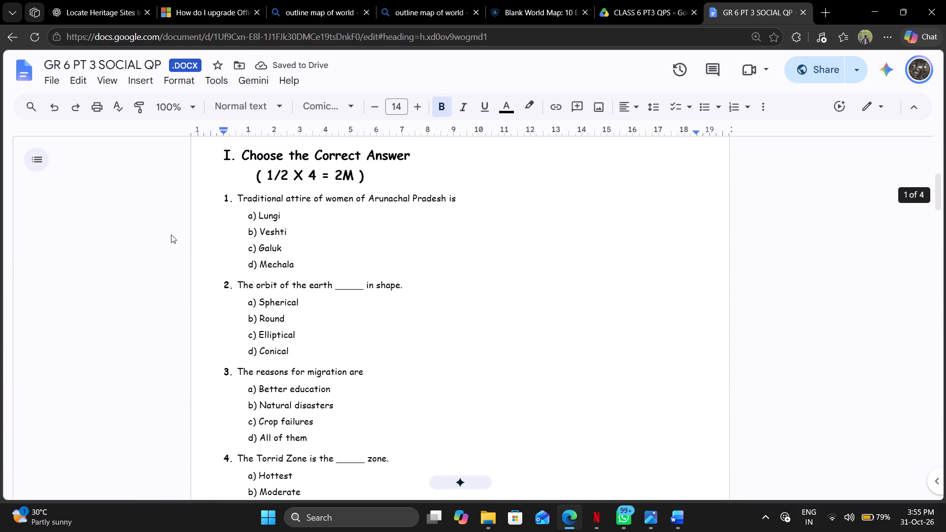
pyautogui.scroll(1, 171, 234)
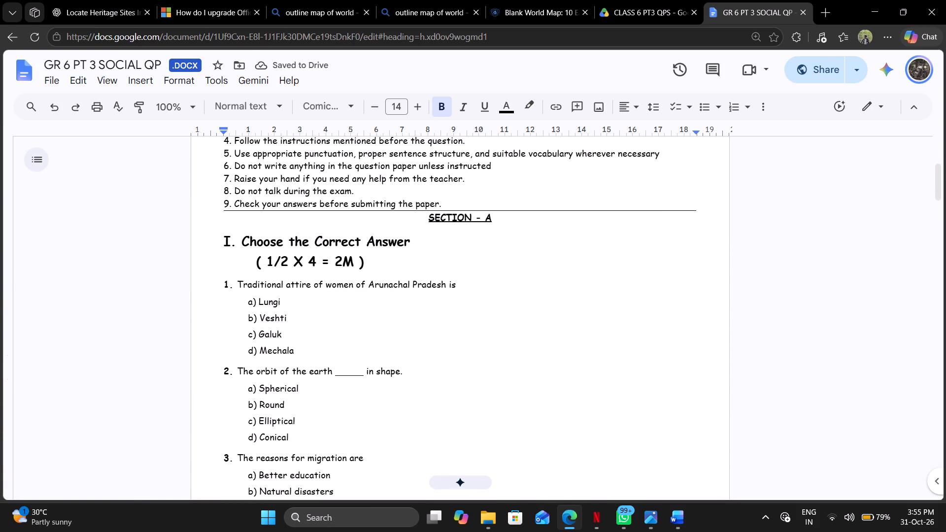
pyautogui.click(255, 267)
pyautogui.press('BackSpace')
pyautogui.press('BackSpace')
pyautogui.press('BackSpace')
pyautogui.press('BackSpace')
pyautogui.press('BackSpace')
pyautogui.press('BackSpace')
pyautogui.press('BackSpace')
pyautogui.press('BackSpace')
pyautogui.press('BackSpace')
pyautogui.press('BackSpace')
pyautogui.press('BackSpace')
pyautogui.press('BackSpace')
pyautogui.press('BackSpace')
pyautogui.press('BackSpace')
pyautogui.press('BackSpace')
pyautogui.press('BackSpace')
pyautogui.press('BackSpace')
pyautogui.press('BackSpace')
pyautogui.press('BackSpace')
pyautogui.press('BackSpace')
pyautogui.press('BackSpace')
pyautogui.press('BackSpace')
pyautogui.press('BackSpace')
pyautogui.press('BackSpace')
pyautogui.press('BackSpace')
pyautogui.press('BackSpace')
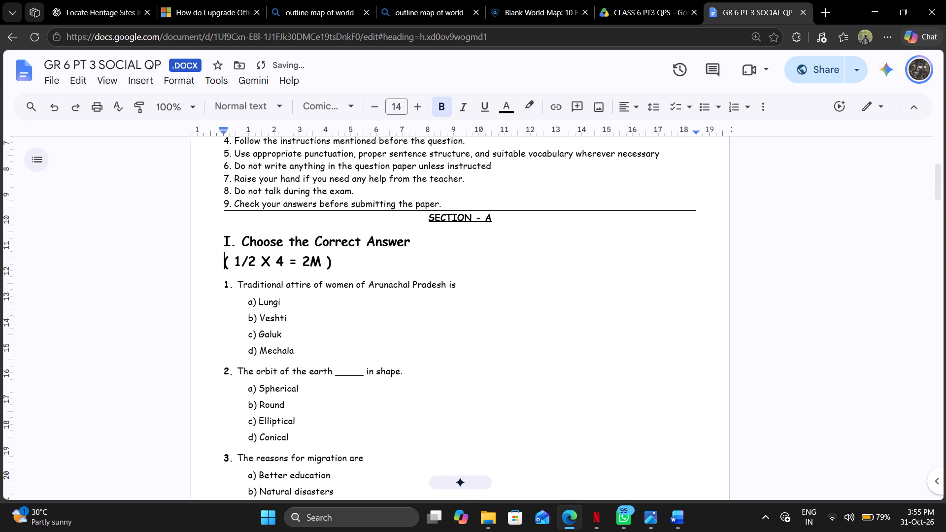
pyautogui.press('BackSpace')
pyautogui.press('BackSpace')
pyautogui.press('BackSpace')
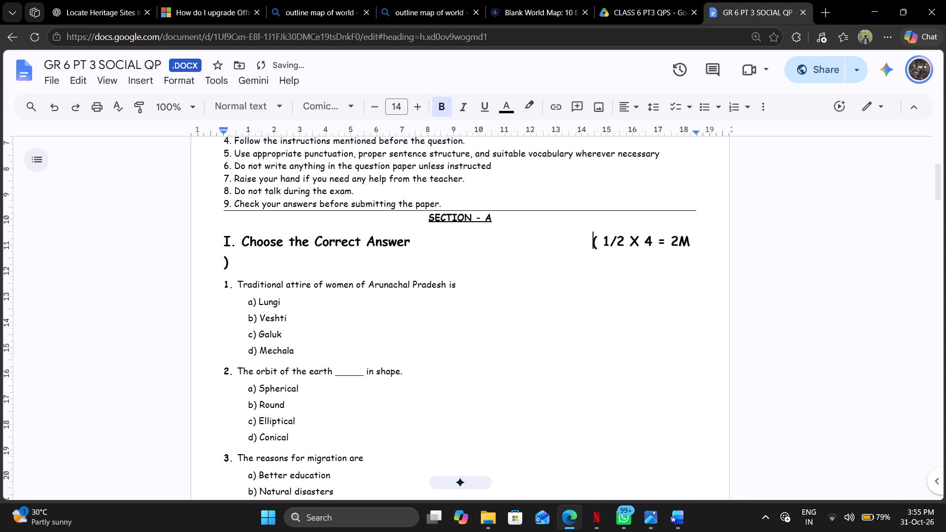
pyautogui.press('BackSpace')
# Add three blank lines above SECTION - B so it starts on a new page together with the Assertion and Reason heading.
pyautogui.scroll(-2, 248, 361)
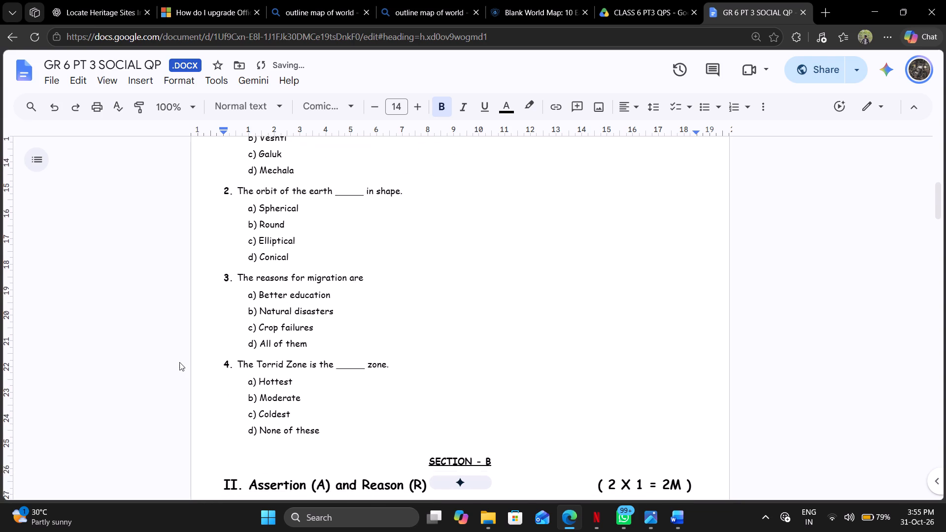
pyautogui.scroll(-3, 179, 362)
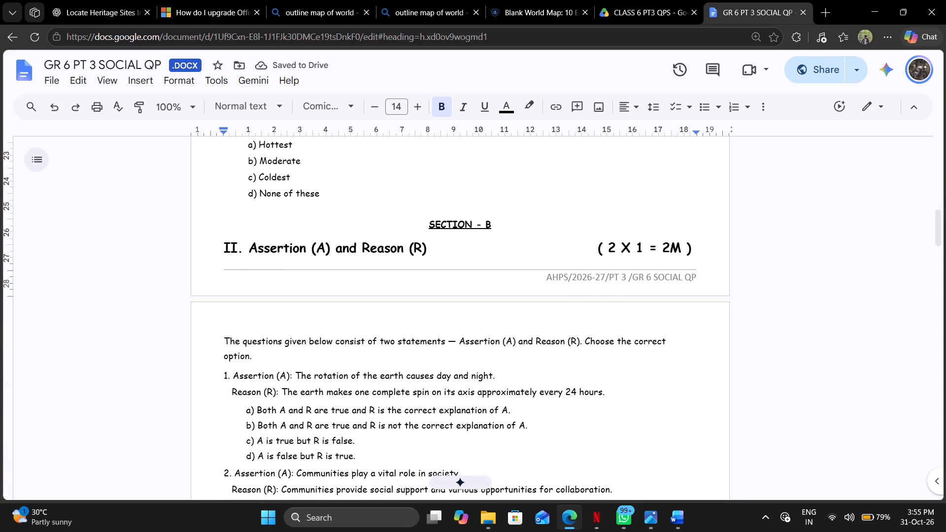
pyautogui.click(418, 211)
pyautogui.press('Return')
pyautogui.press('Return')
pyautogui.press('Return')
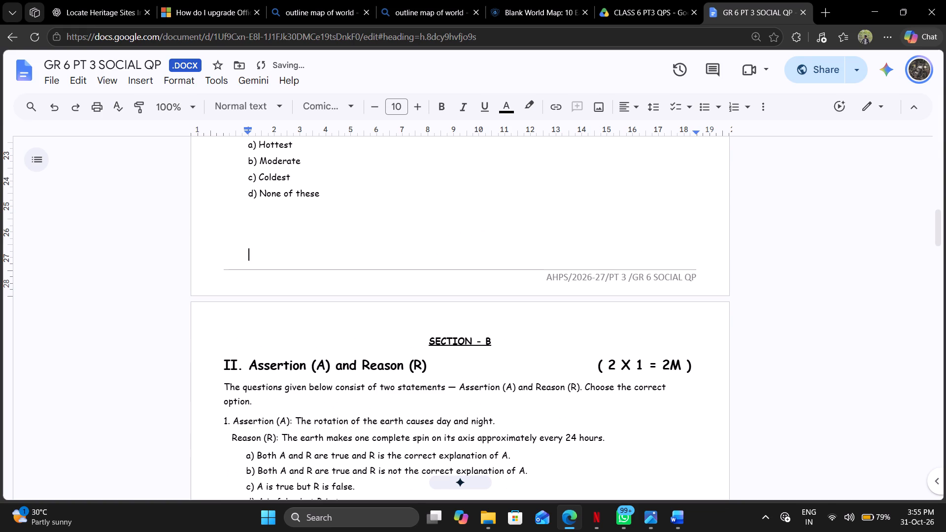
# Add a blank line above SECTION - C so it moves to the page with the Long Answer Questions.
pyautogui.scroll(-1, 418, 211)
pyautogui.scroll(-3, 518, 319)
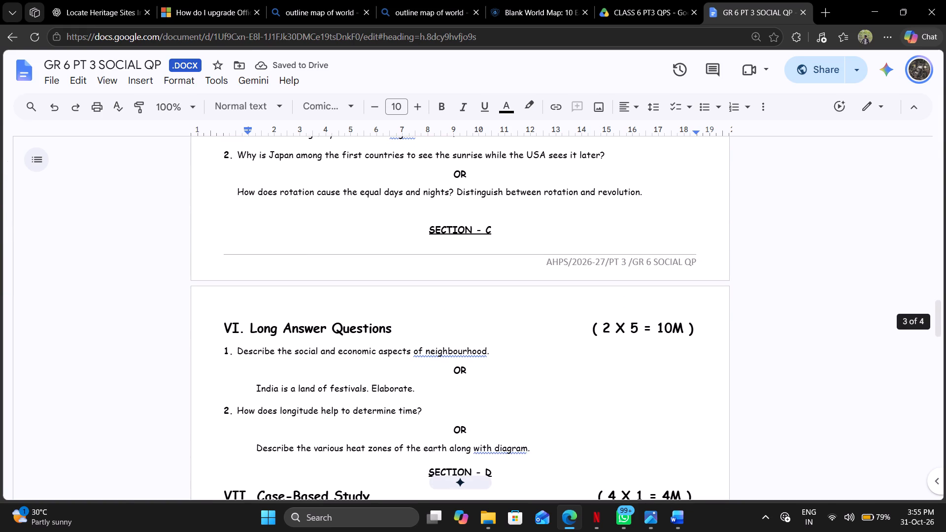
pyautogui.scroll(1, 494, 333)
pyautogui.click(520, 293)
pyautogui.press('Up')
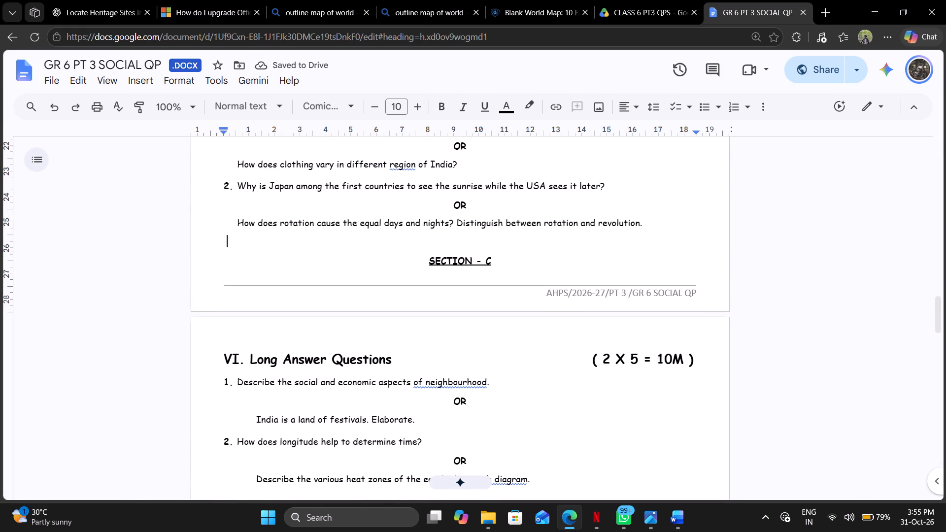
pyautogui.press('Return')
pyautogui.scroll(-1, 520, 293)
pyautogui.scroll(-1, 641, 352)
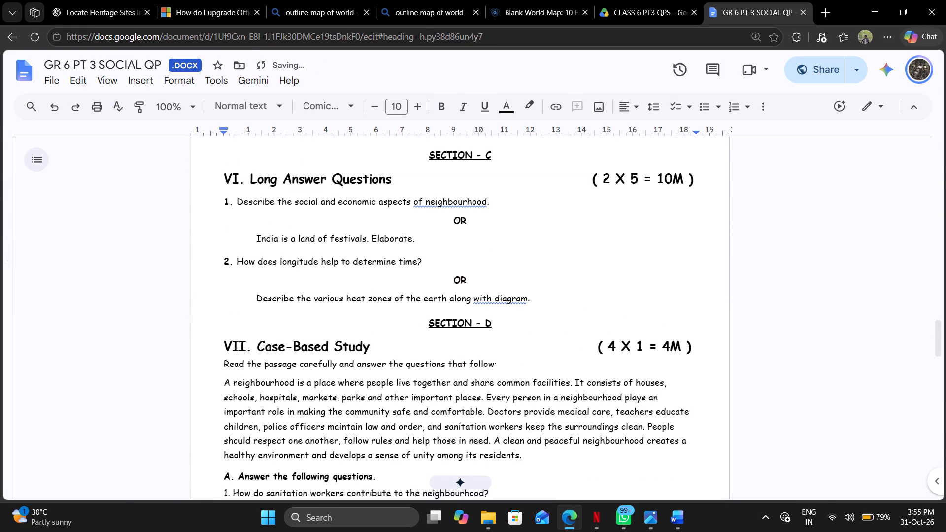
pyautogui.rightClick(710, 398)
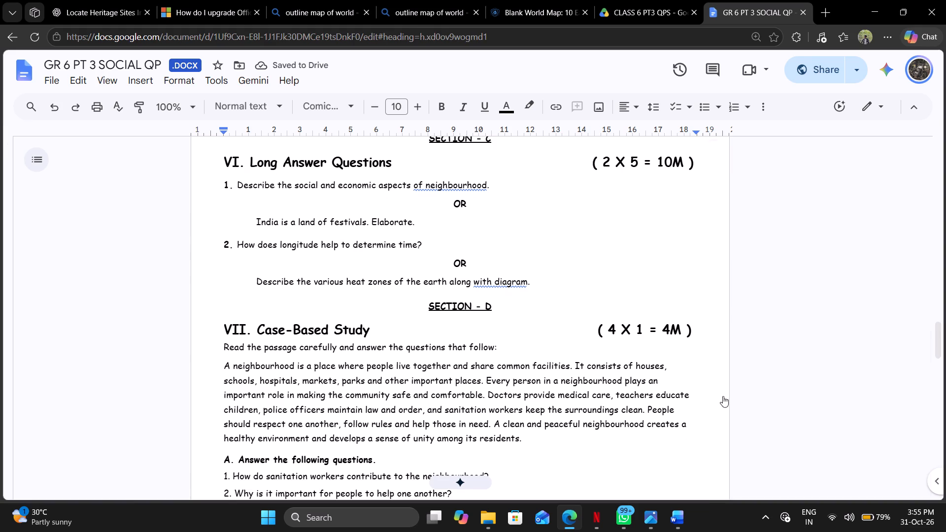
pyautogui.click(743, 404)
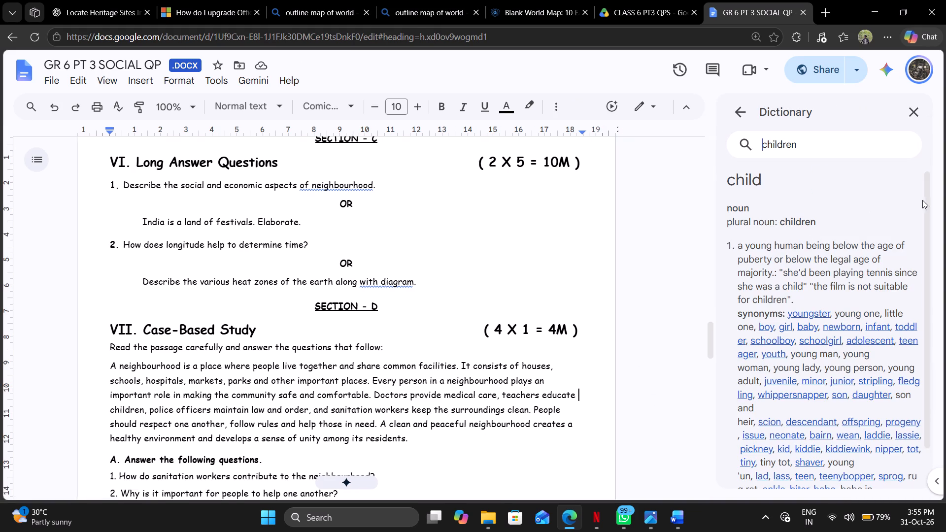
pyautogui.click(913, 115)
# Replace the indent before "Describe the various heat zones" in Long Answer Questions with four spaces to align it with the numbered question's text.
pyautogui.click(291, 261)
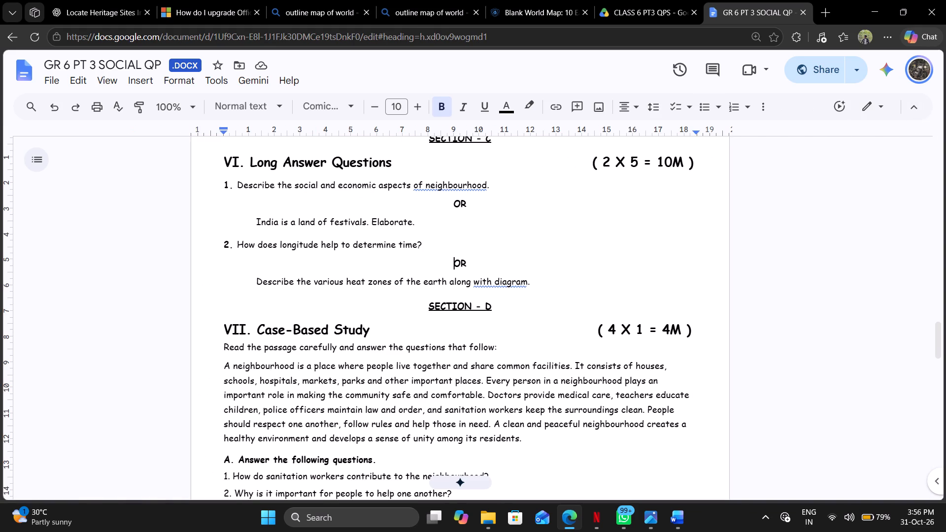
pyautogui.press('Down')
pyautogui.press('Down')
pyautogui.press('Up')
pyautogui.press('Left')
pyautogui.press('Left')
pyautogui.press('Left')
pyautogui.press('Left')
pyautogui.press('Left')
pyautogui.press('Left')
pyautogui.press('Left')
pyautogui.press('Left')
pyautogui.press('Left')
pyautogui.press('Left')
pyautogui.press('Left')
pyautogui.press('Left')
pyautogui.press('Left')
pyautogui.press('Left')
pyautogui.press('Left')
pyautogui.press('Left')
pyautogui.press('Left')
pyautogui.press('Left')
pyautogui.press('Left')
pyautogui.press('Left')
pyautogui.press('Left')
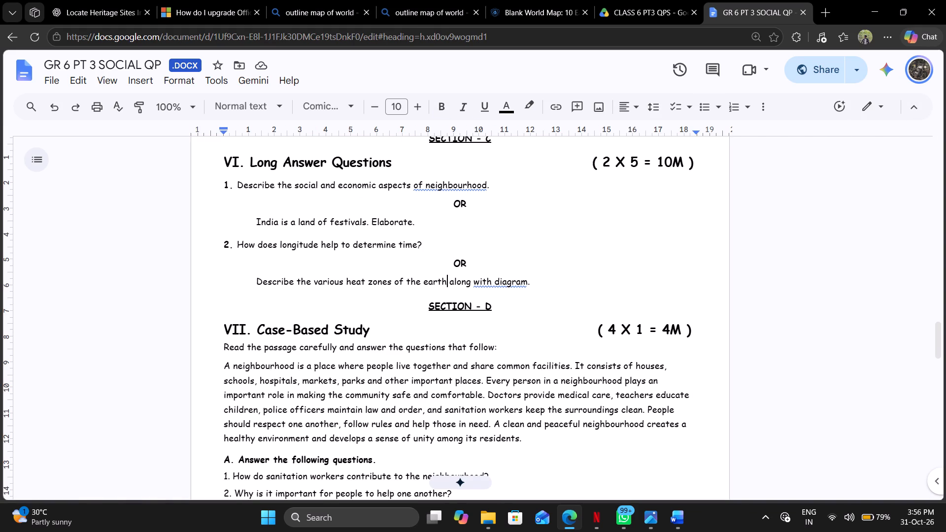
pyautogui.press('Left')
pyautogui.press('Left')
pyautogui.press('Left')
pyautogui.press('Left')
pyautogui.press('BackSpace')
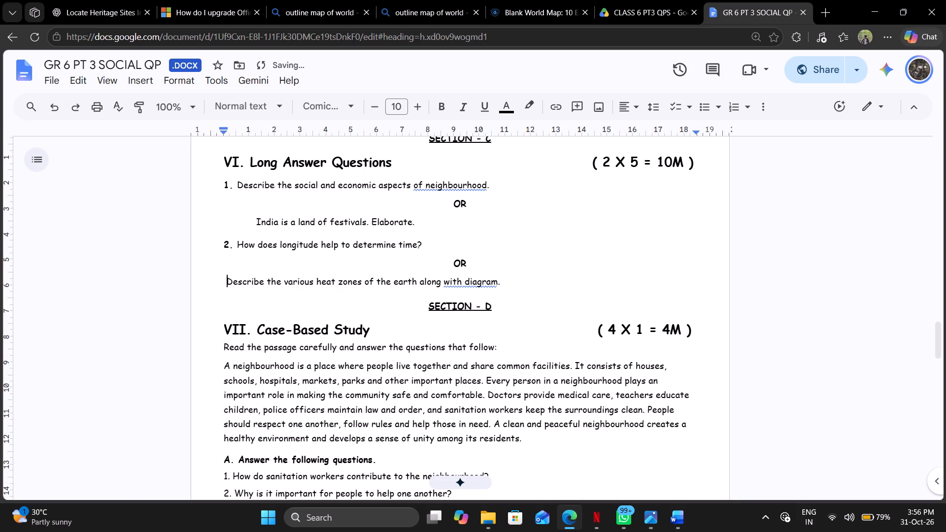
pyautogui.press('space')
pyautogui.press('space')
pyautogui.press('space')
pyautogui.press('space')
# Replace the indent before "India is a land of festivals" with four spaces to align it with the numbered question's text.
pyautogui.press('Up')
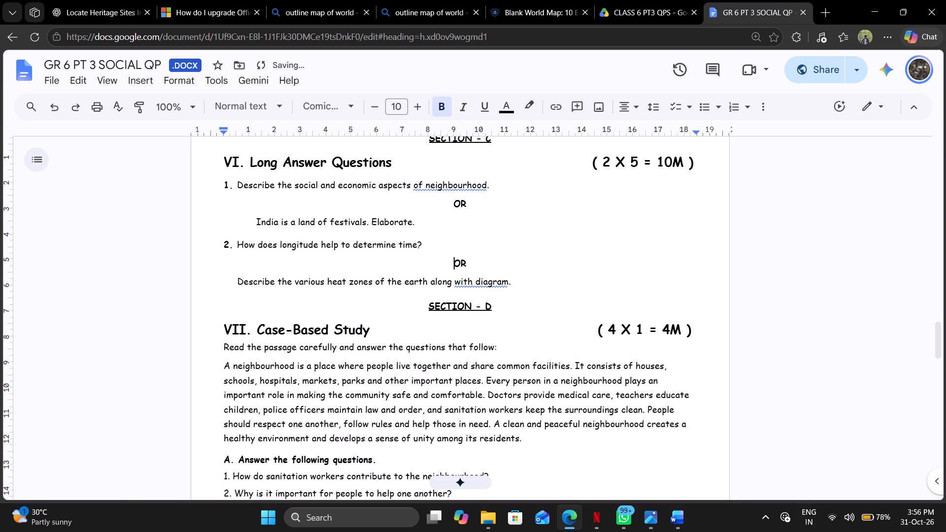
pyautogui.press('Up')
pyautogui.press('Up')
pyautogui.press('Right')
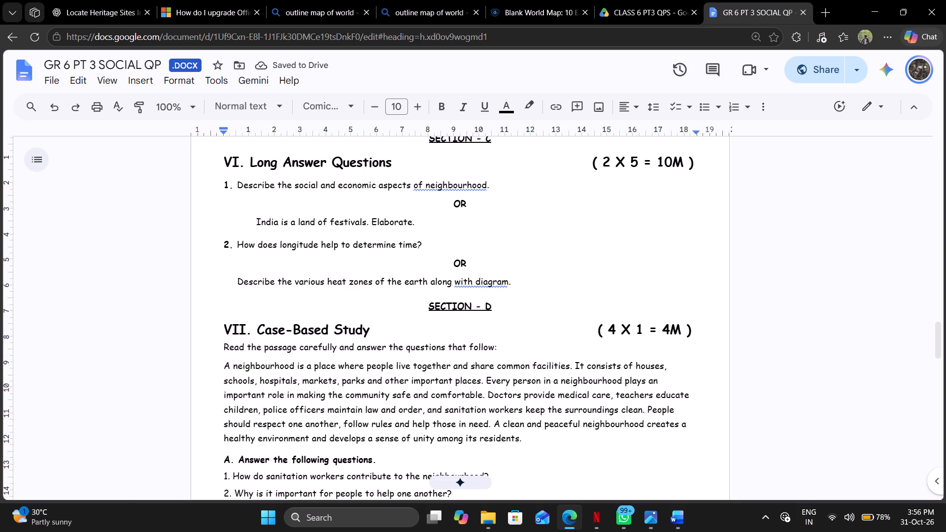
pyautogui.press('BackSpace')
pyautogui.press('space')
pyautogui.press('space')
pyautogui.press('space')
pyautogui.press('space')
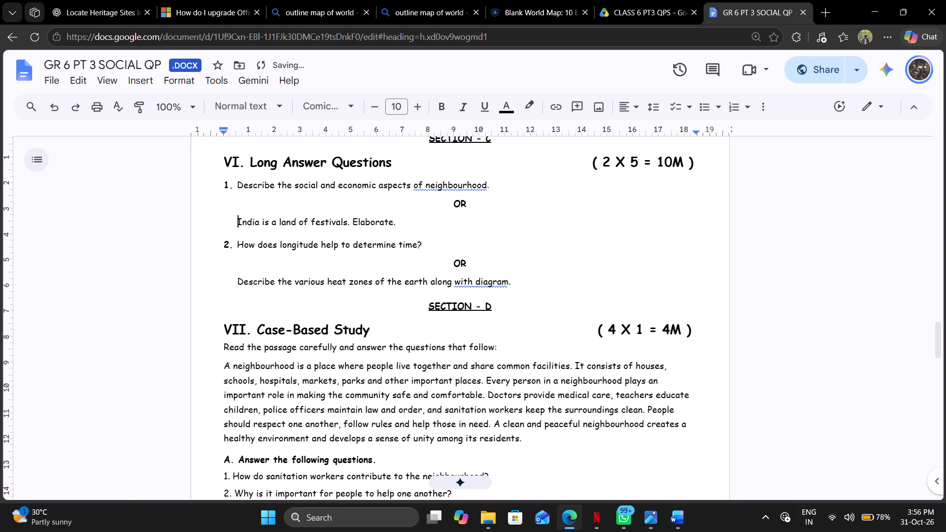
pyautogui.press('Down')
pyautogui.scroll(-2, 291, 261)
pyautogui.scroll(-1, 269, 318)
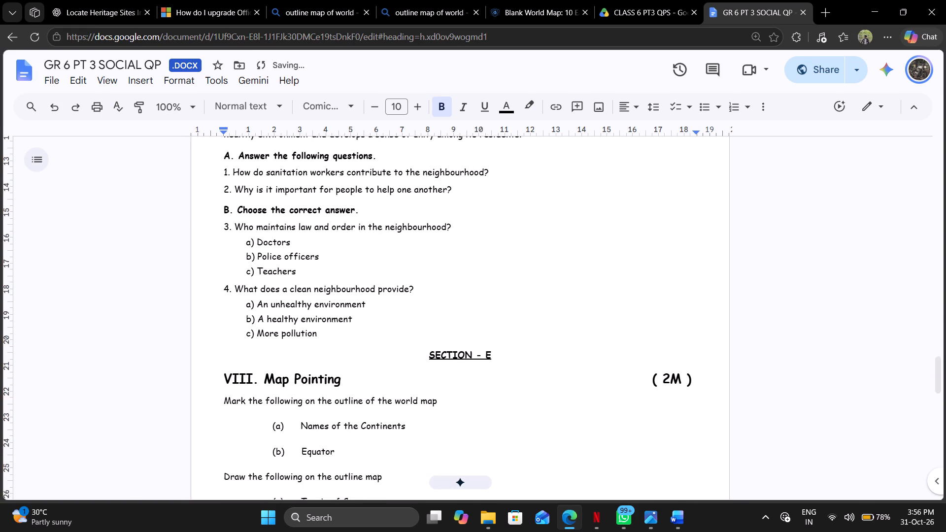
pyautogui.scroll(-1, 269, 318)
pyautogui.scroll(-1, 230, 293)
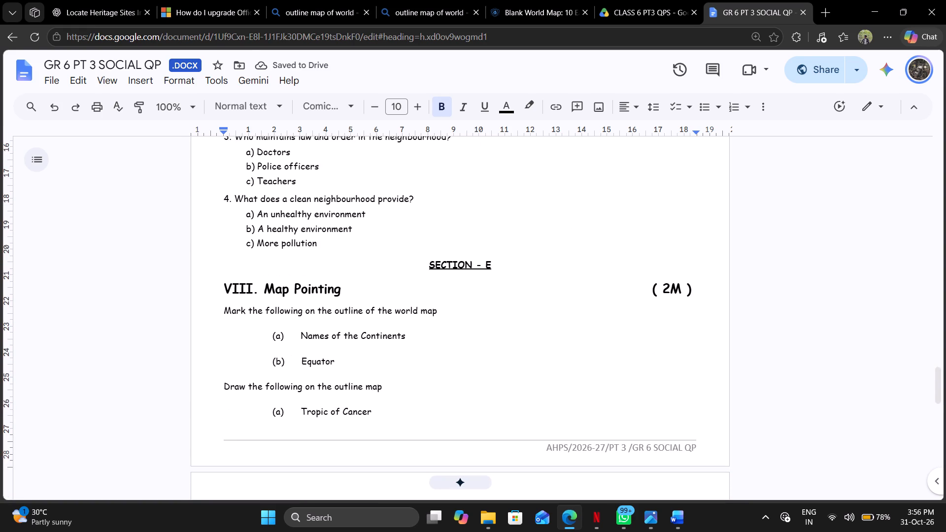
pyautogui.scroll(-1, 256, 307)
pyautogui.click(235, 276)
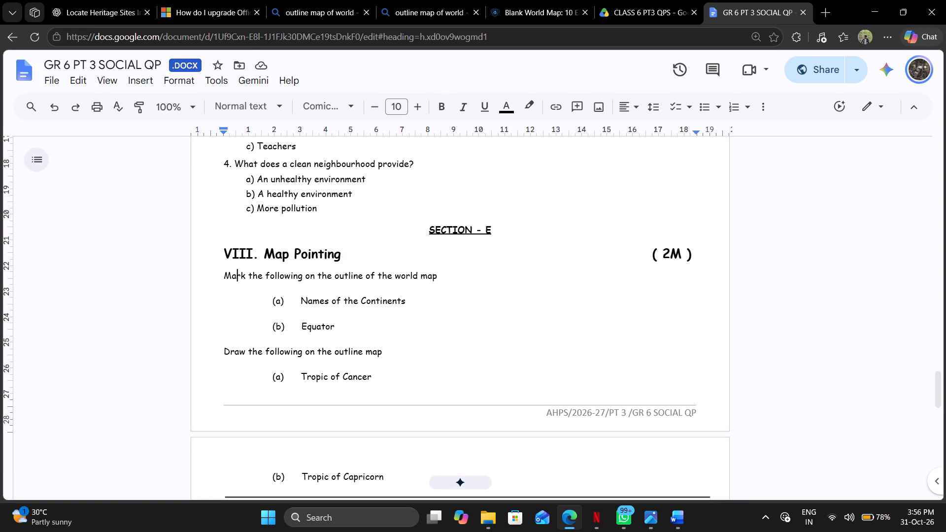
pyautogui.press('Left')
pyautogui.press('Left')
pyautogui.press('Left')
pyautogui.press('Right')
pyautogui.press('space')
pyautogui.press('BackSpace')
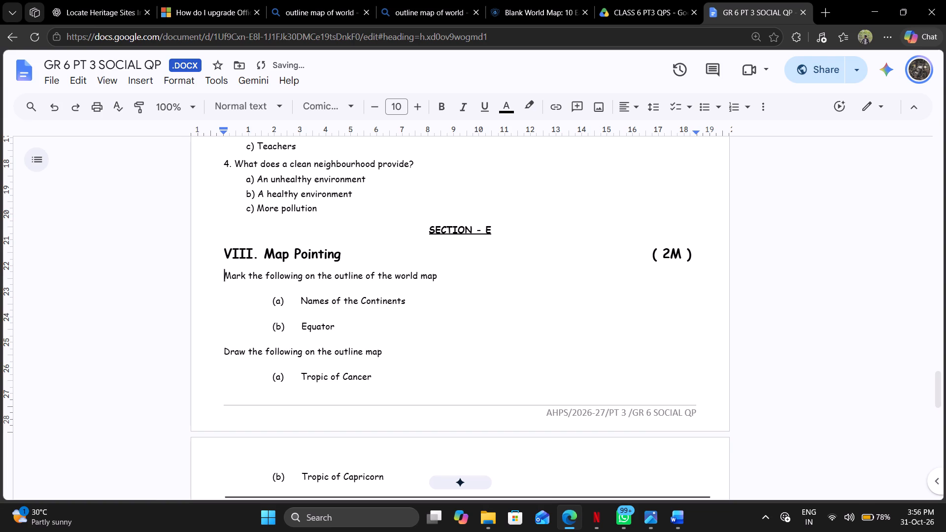
# Review the Map Pointing section, the world map page and the rest of the question paper back to its header.
pyautogui.scroll(-4, 245, 351)
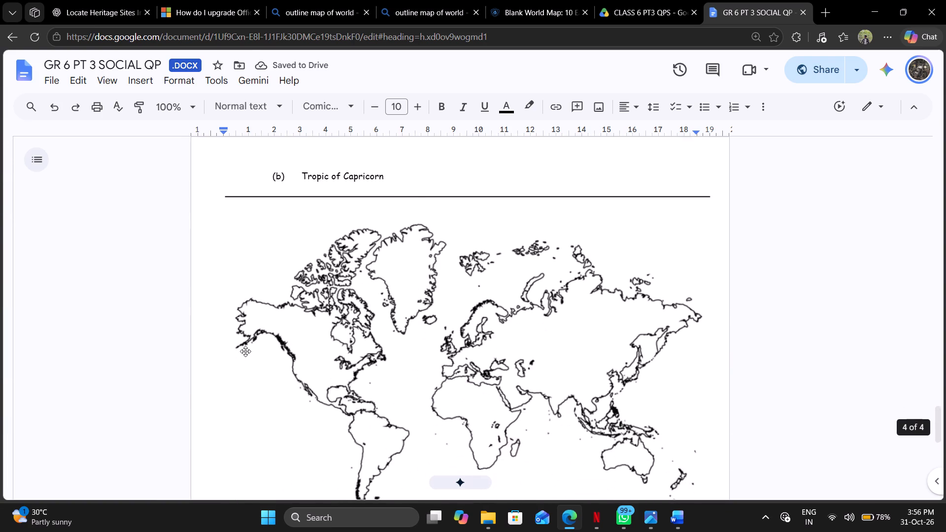
pyautogui.scroll(-1, 245, 351)
pyautogui.scroll(6, 245, 351)
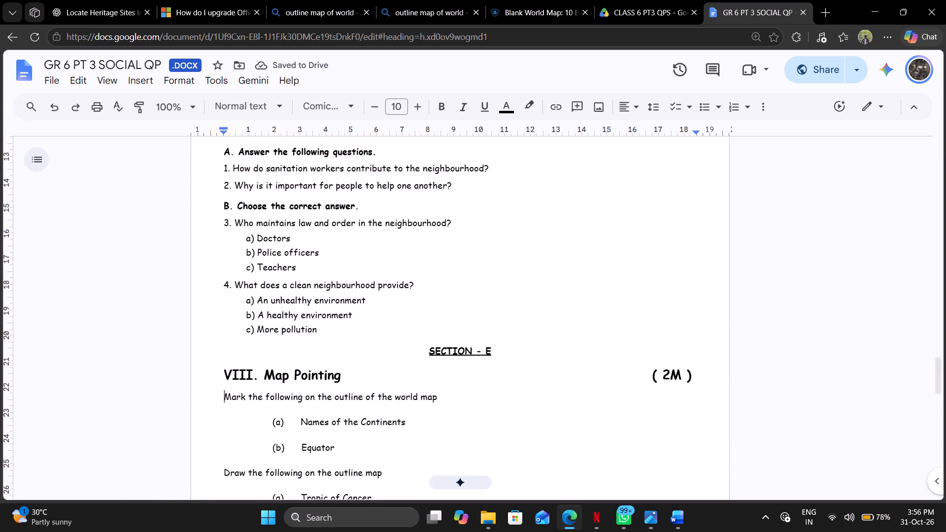
pyautogui.scroll(-5, 245, 351)
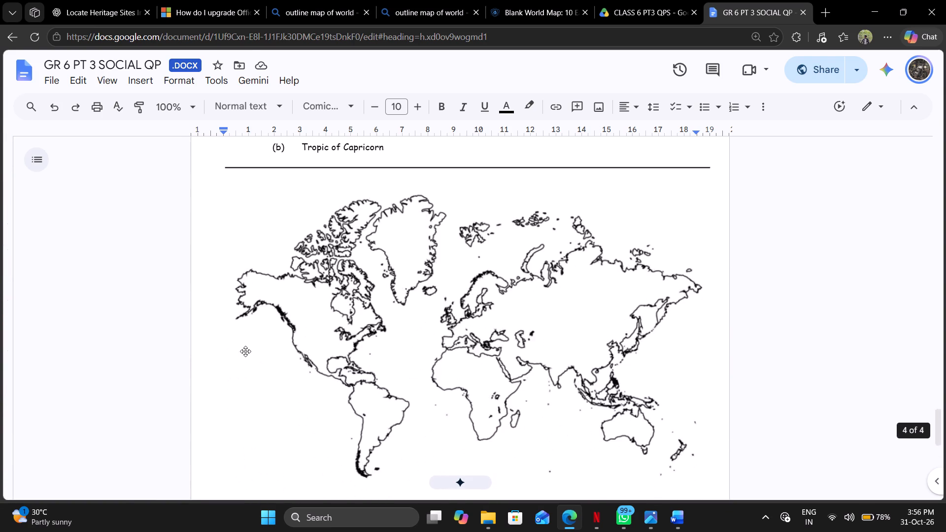
pyautogui.scroll(-4, 245, 351)
pyautogui.scroll(11, 245, 351)
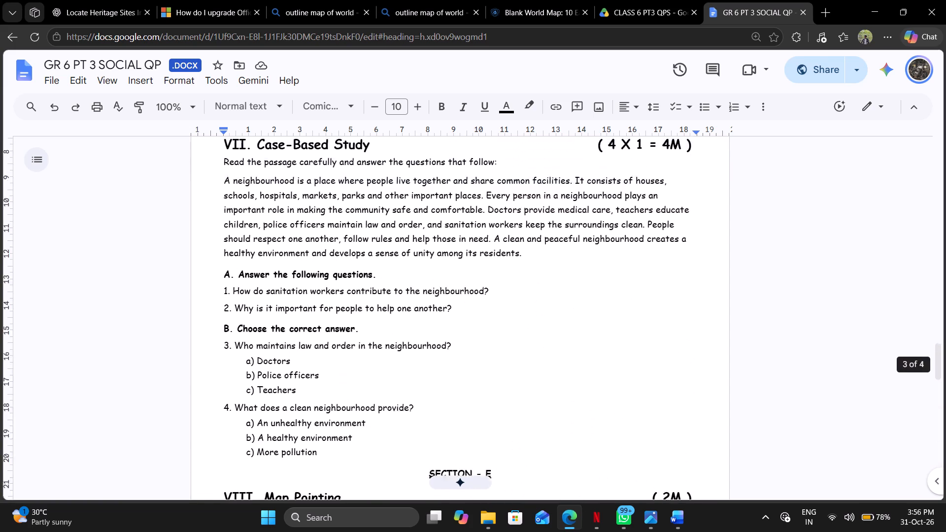
pyautogui.scroll(9, 245, 351)
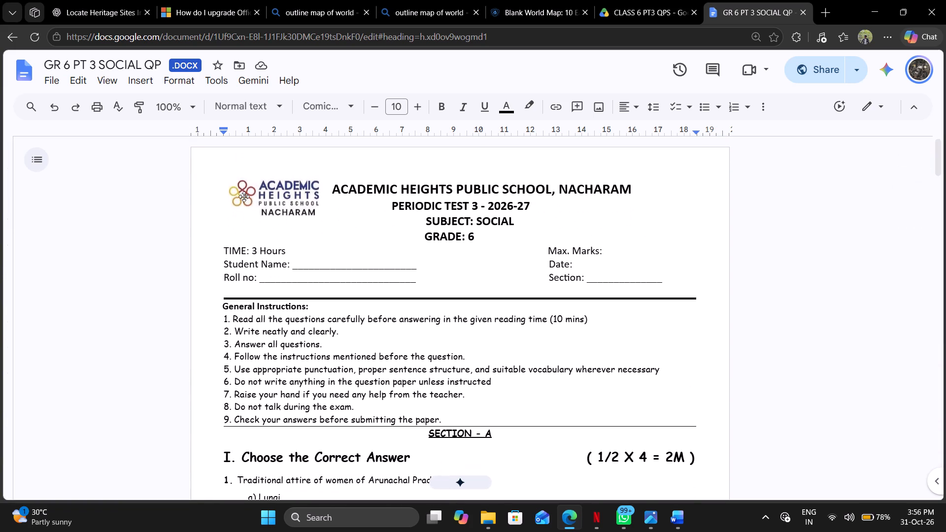
# Open GR 6 PT 3 (2L) HINDI QP from the CLASS 6 PT3 QPS Drive folder, look through its layout and return to the folder.
pyautogui.click(658, 4)
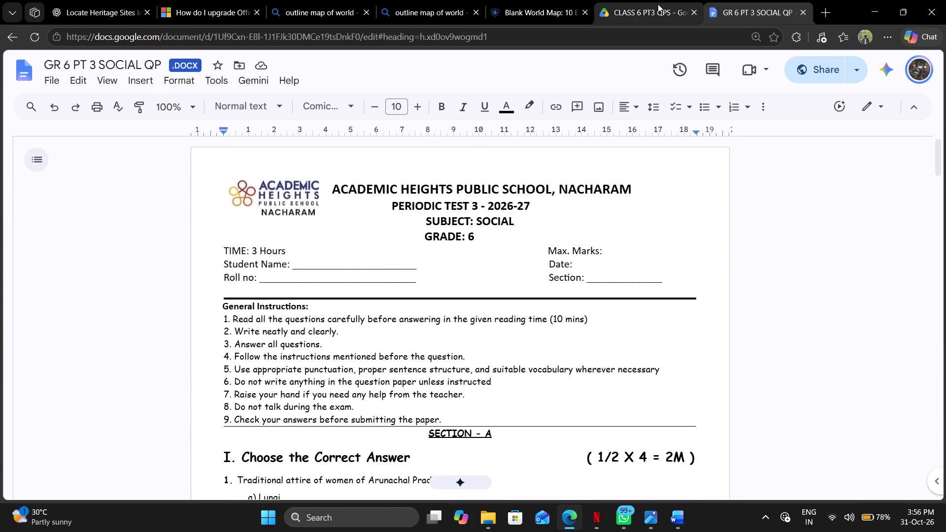
pyautogui.doubleClick(266, 237)
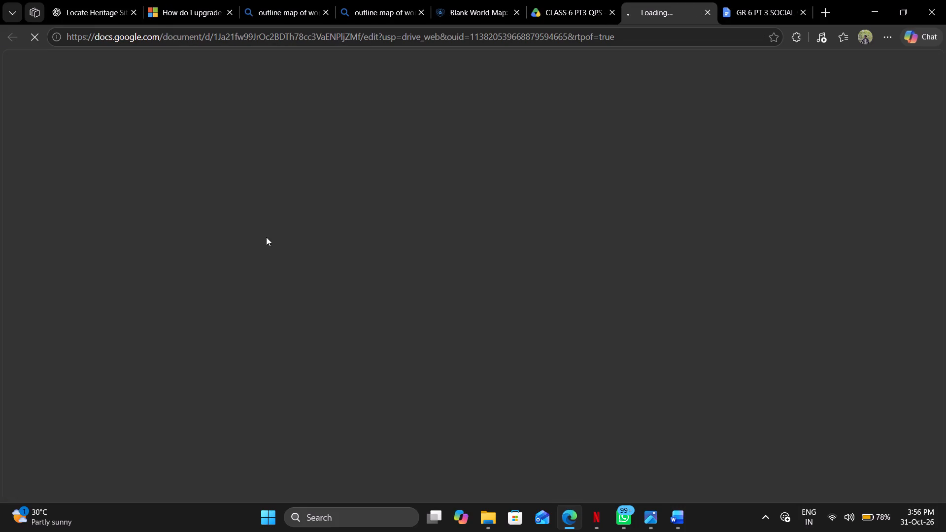
pyautogui.scroll(-1, 441, 349)
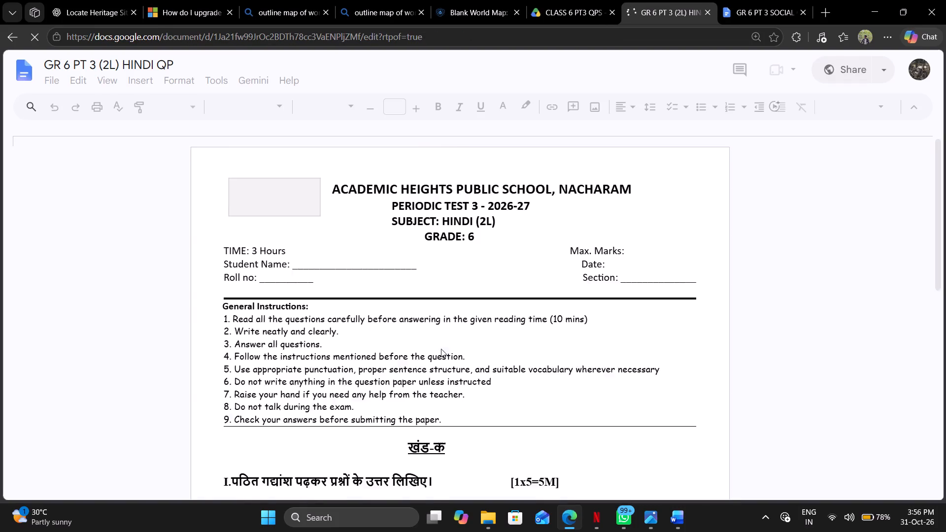
pyautogui.scroll(-11, 441, 349)
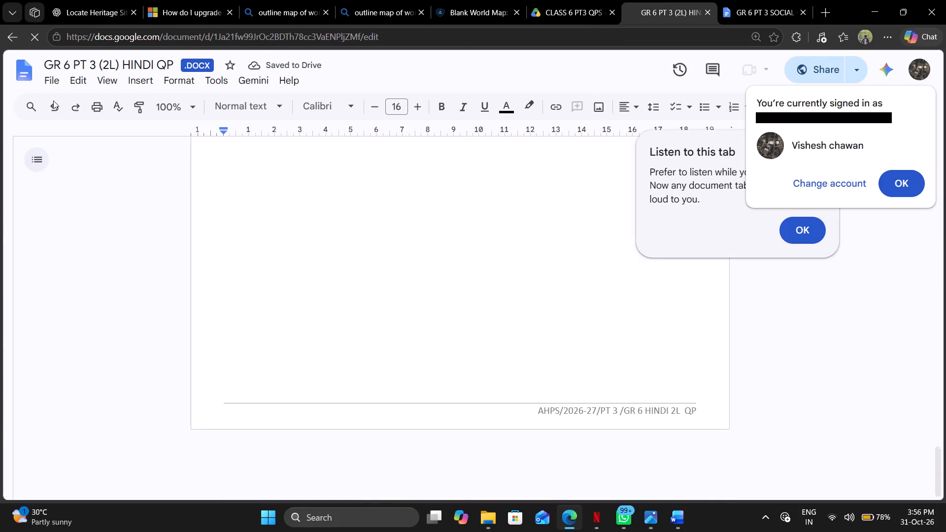
pyautogui.click(14, 35)
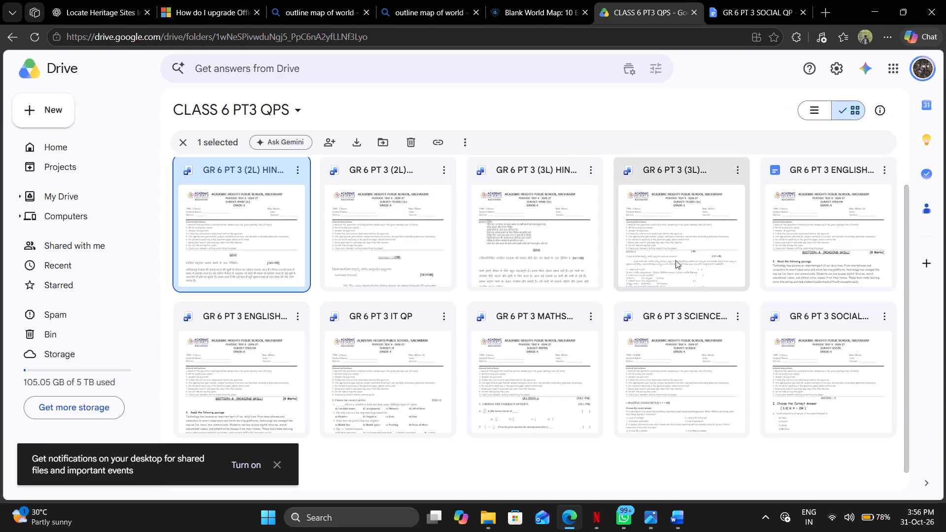
# Open GR 6 PT 3 ENGLISH QP from the folder, check the font sizes of its passage, instructions and section heading, and close it.
pyautogui.doubleClick(813, 219)
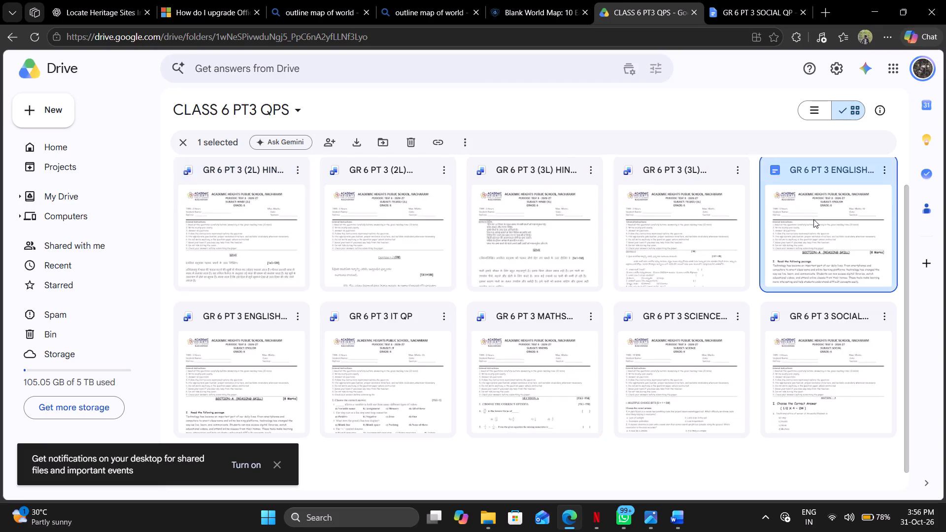
pyautogui.scroll(-1, 480, 326)
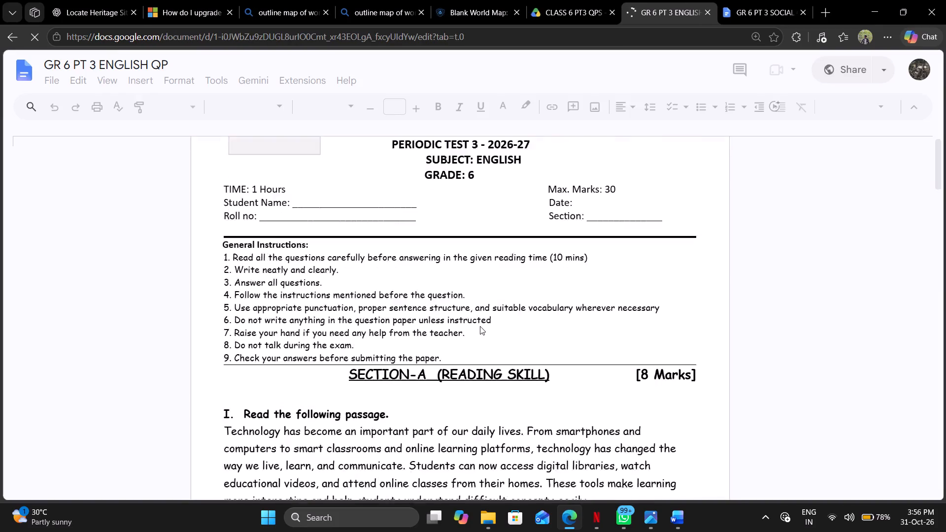
pyautogui.scroll(-5, 480, 326)
pyautogui.scroll(2, 465, 350)
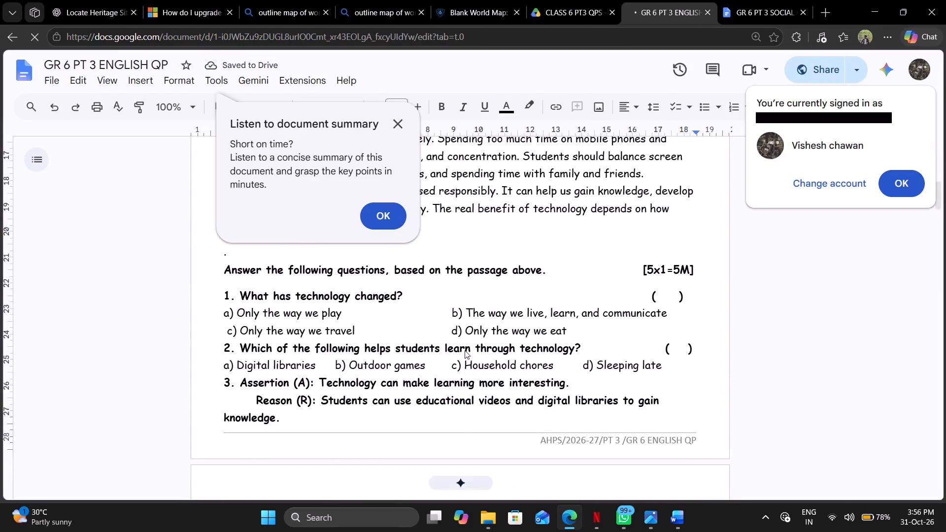
pyautogui.click(392, 209)
pyautogui.moveTo(342, 226); pyautogui.dragTo(300, 205)
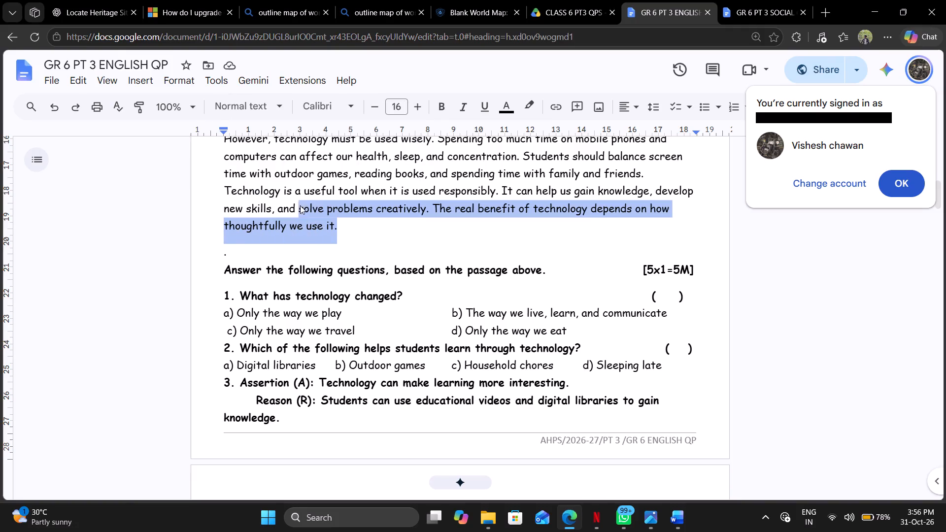
pyautogui.moveTo(300, 205); pyautogui.dragTo(299, 202)
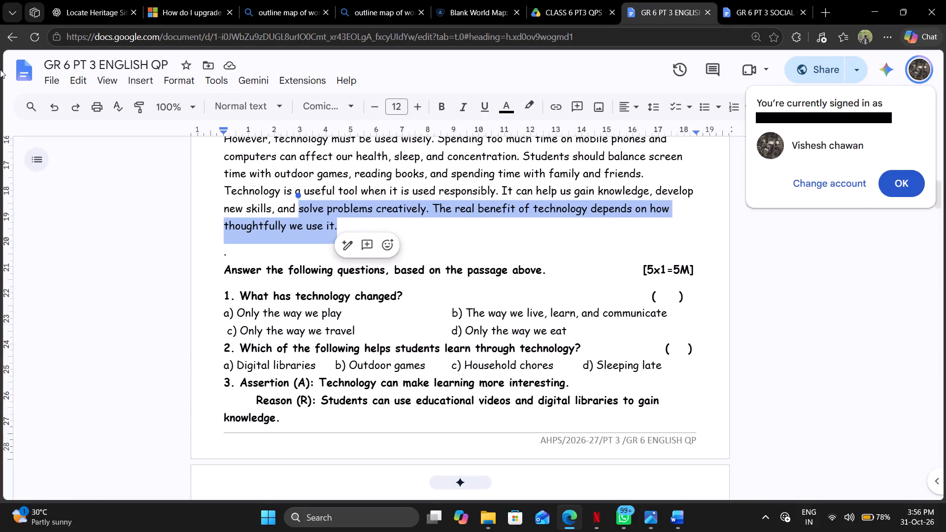
pyautogui.click(342, 282)
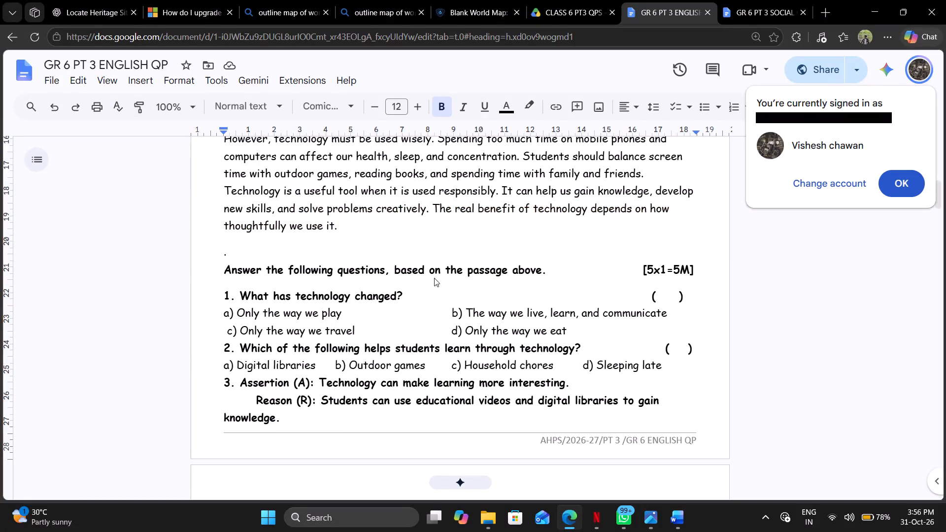
pyautogui.moveTo(425, 275); pyautogui.dragTo(357, 274)
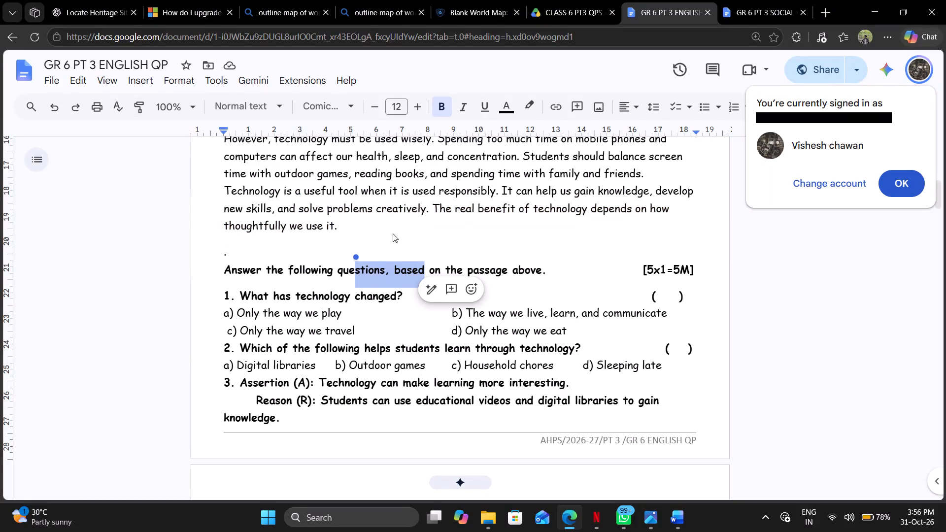
pyautogui.scroll(2, 403, 207)
pyautogui.moveTo(530, 159); pyautogui.dragTo(450, 159)
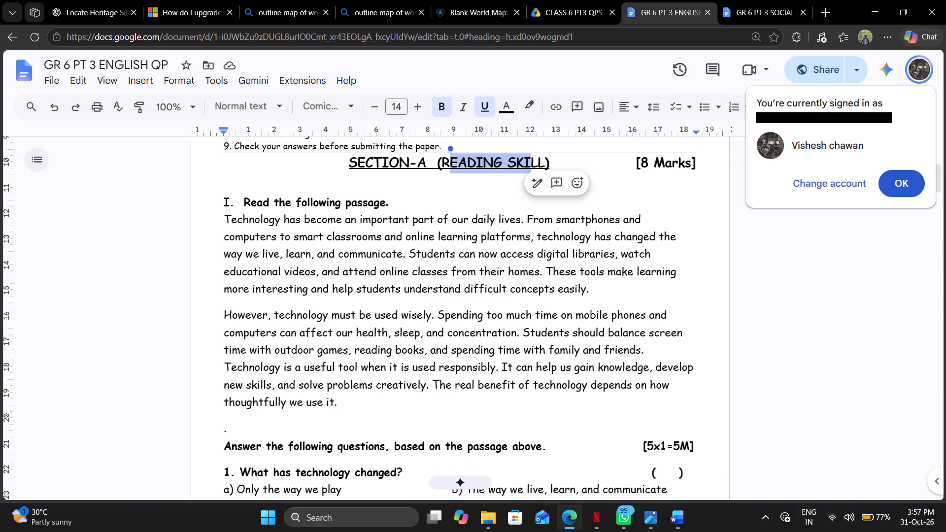
pyautogui.press('Escape')
pyautogui.moveTo(383, 199); pyautogui.dragTo(328, 199)
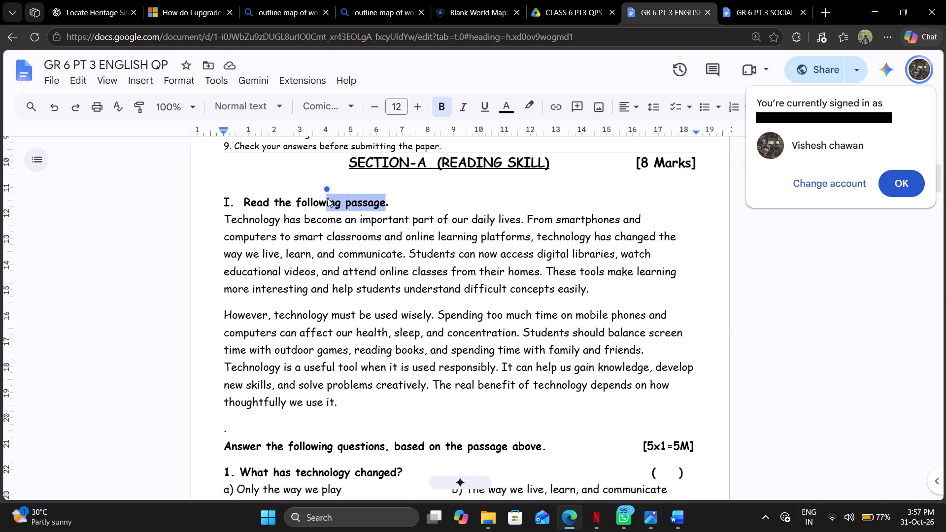
pyautogui.press('Escape')
pyautogui.click(705, 13)
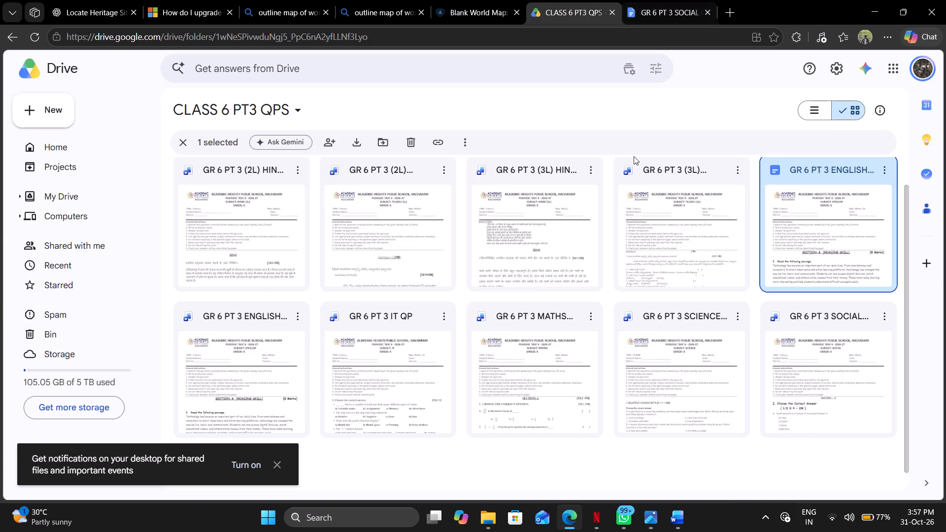
# Back in GR 6 PT 3 SOCIAL QP, increase the SECTION - A heading's font size to 14.
pyautogui.click(771, 0)
pyautogui.scroll(-1, 539, 299)
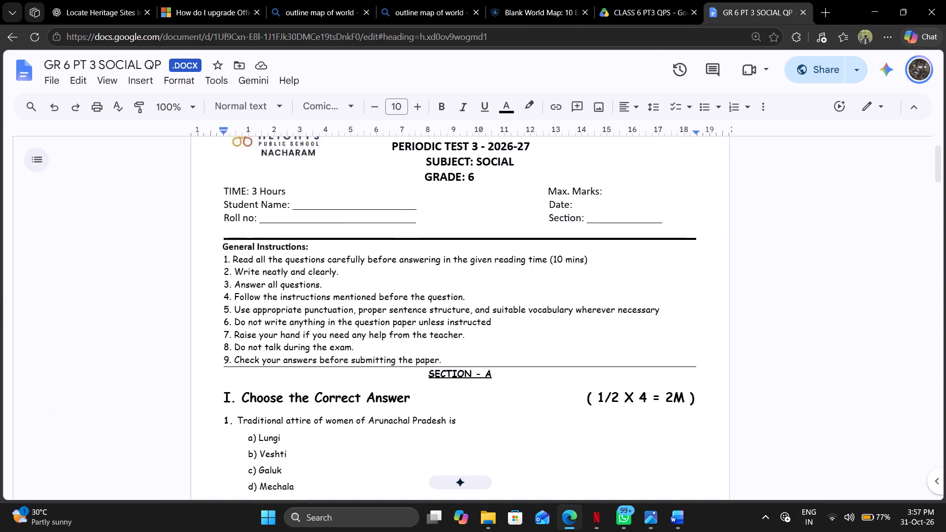
pyautogui.scroll(-1, 539, 299)
pyautogui.click(481, 377)
pyautogui.press('Up')
pyautogui.press('Right')
pyautogui.press('Right')
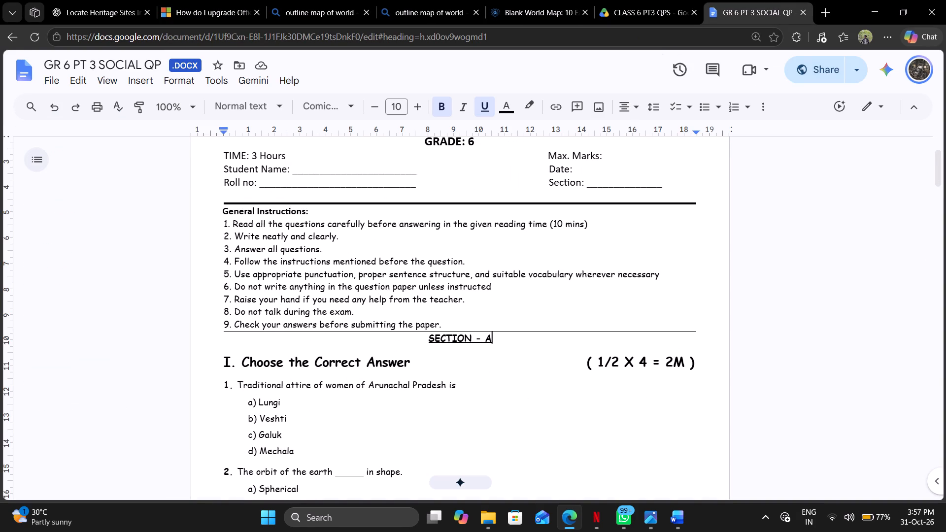
pyautogui.hotkey('shift', 'Left')
pyautogui.hotkey('shift', 'Left')
pyautogui.hotkey('shift', 'Left')
pyautogui.hotkey('shift', 'Left')
pyautogui.hotkey('shift', 'Left')
pyautogui.hotkey('shift', 'Left')
pyautogui.hotkey('shift', 'Left')
pyautogui.hotkey('shift', 'Left')
pyautogui.hotkey('shift', 'Left')
pyautogui.hotkey('shift', 'Left')
pyautogui.hotkey('shift', 'Left')
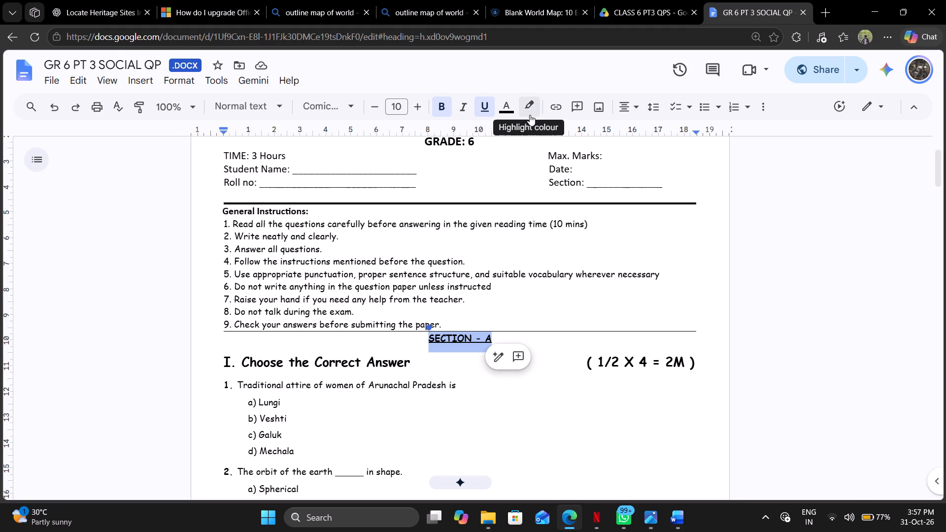
pyautogui.hotkey('ctrl', '=')
pyautogui.hotkey('ctrl', '=')
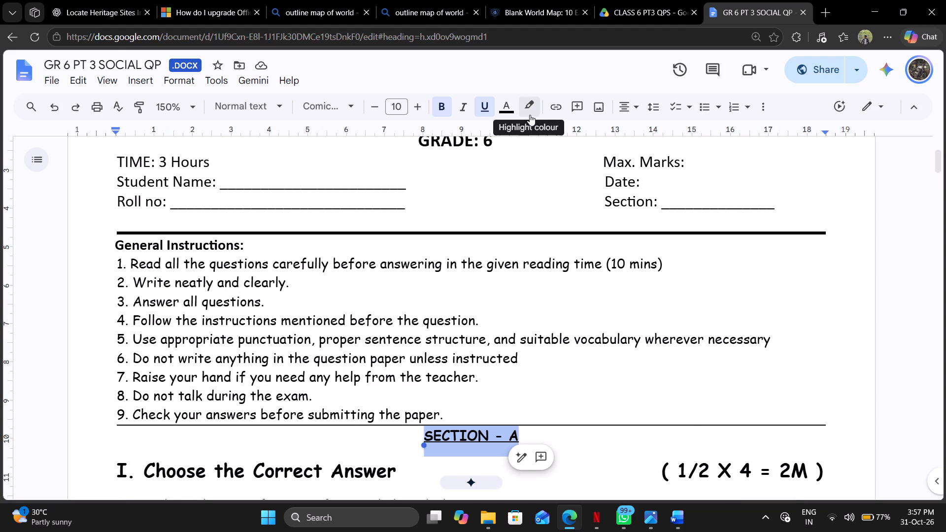
pyautogui.hotkey('ctrl', '-')
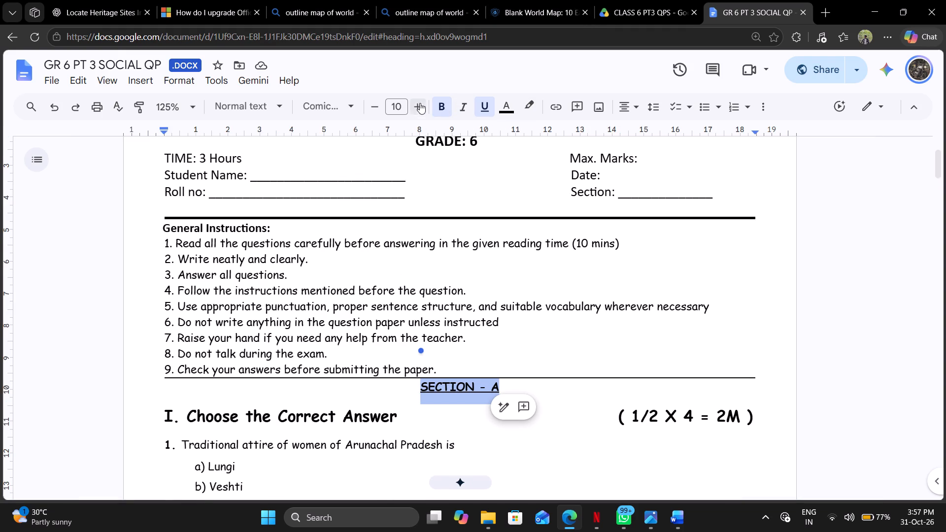
pyautogui.click(414, 105)
pyautogui.doubleClick(416, 109)
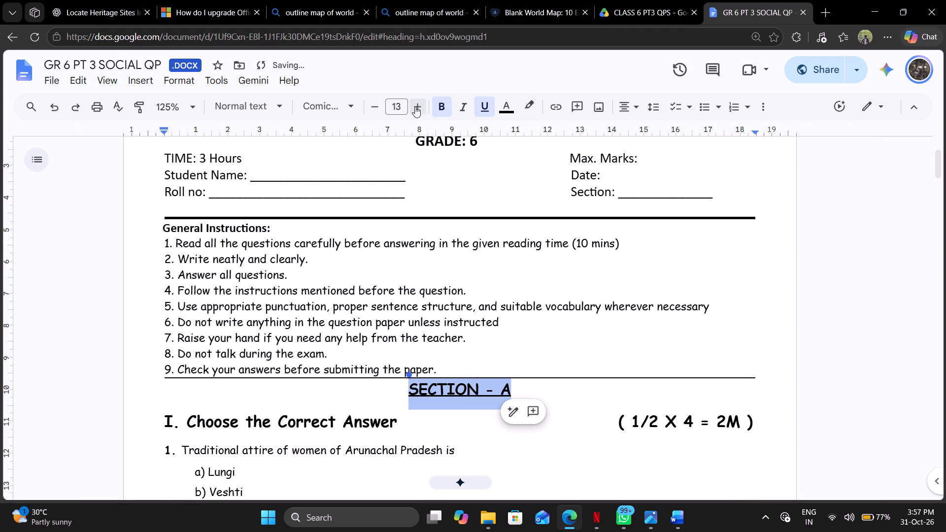
pyautogui.click(415, 106)
# Set the section I text, from the Choose the Correct Answer heading through question 4's options, to font size 12.
pyautogui.scroll(-1, 454, 287)
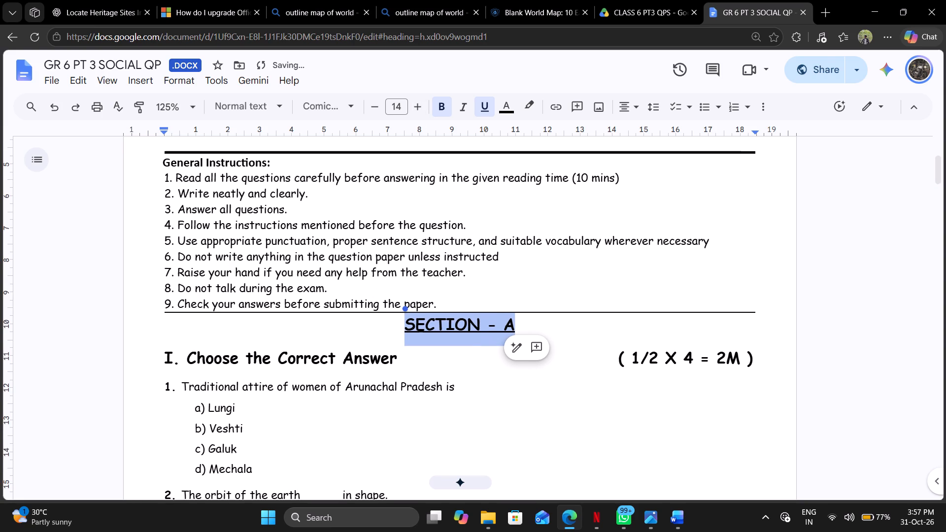
pyautogui.moveTo(160, 361); pyautogui.dragTo(740, 373)
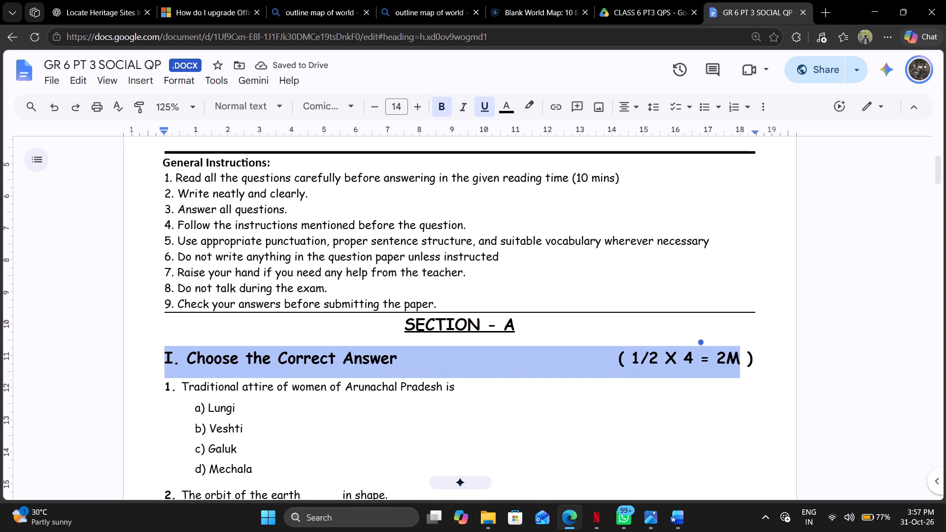
pyautogui.moveTo(740, 373); pyautogui.dragTo(711, 493)
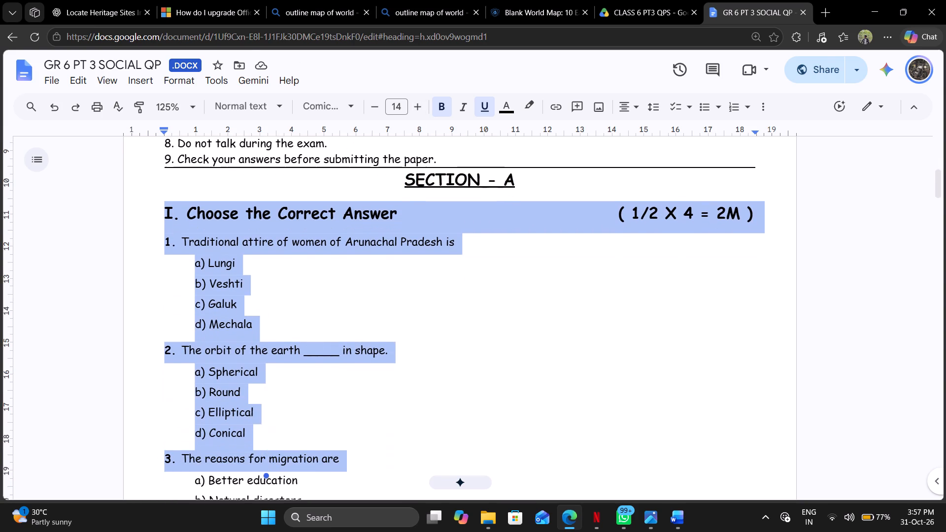
pyautogui.moveTo(711, 493); pyautogui.dragTo(699, 499)
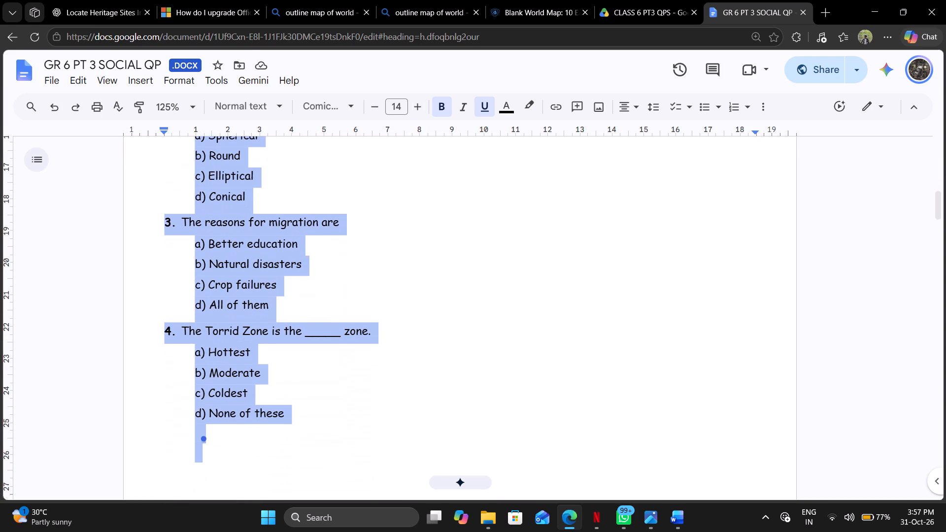
pyautogui.moveTo(699, 499); pyautogui.dragTo(706, 217)
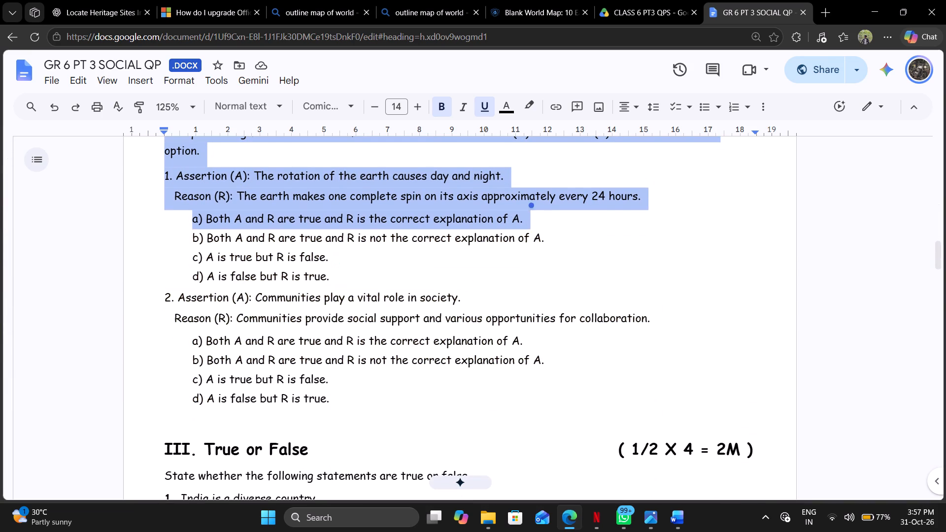
pyautogui.moveTo(706, 217); pyautogui.dragTo(734, 195)
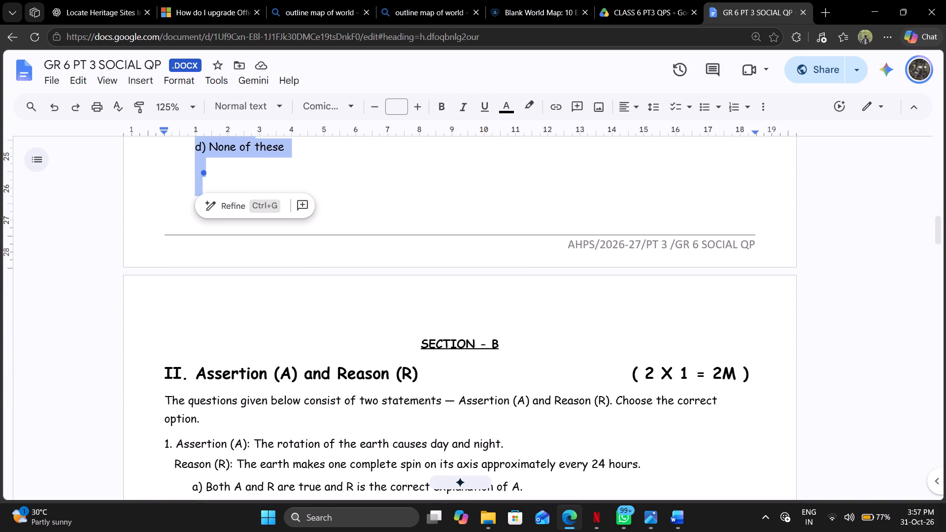
pyautogui.click(397, 105)
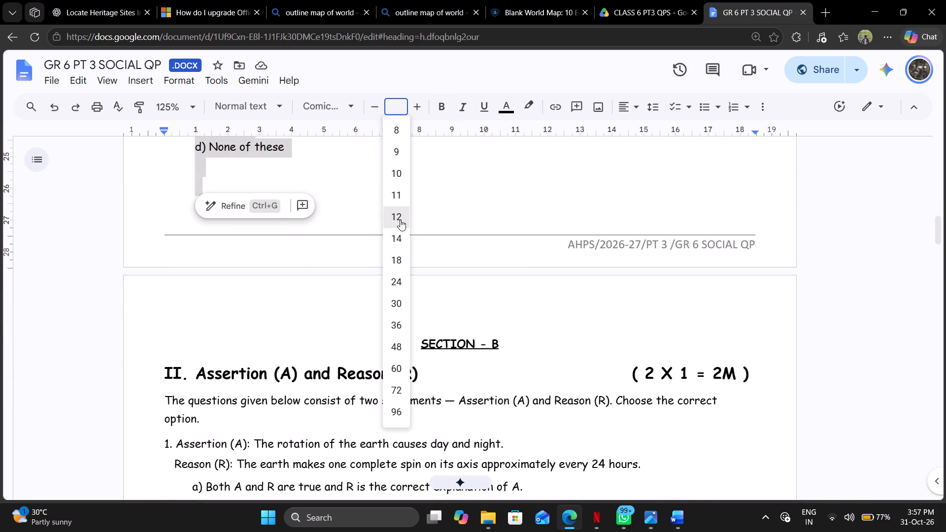
pyautogui.click(401, 223)
pyautogui.scroll(3, 486, 243)
pyautogui.scroll(4, 427, 276)
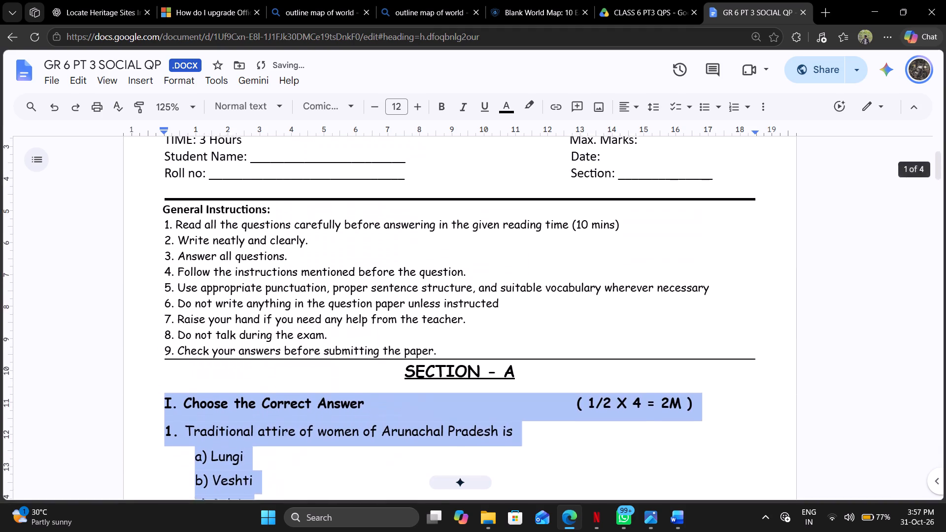
pyautogui.scroll(-1, 427, 276)
pyautogui.scroll(-1, 372, 434)
pyautogui.click(438, 394)
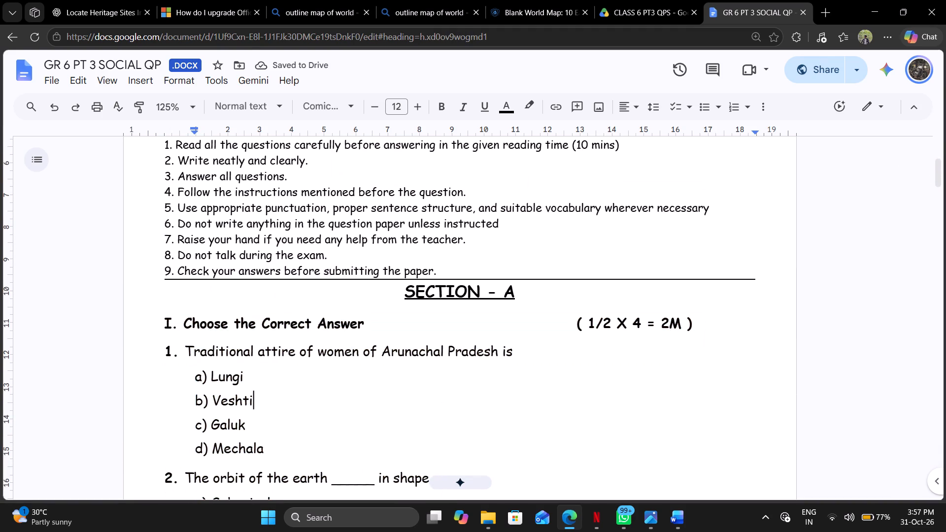
pyautogui.moveTo(259, 427); pyautogui.dragTo(217, 396)
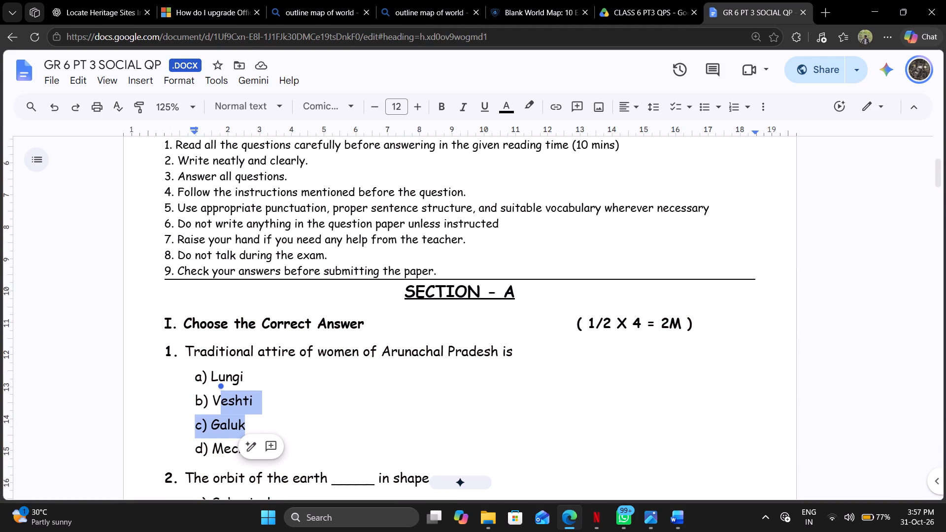
pyautogui.click(372, 332)
pyautogui.moveTo(357, 338); pyautogui.dragTo(255, 334)
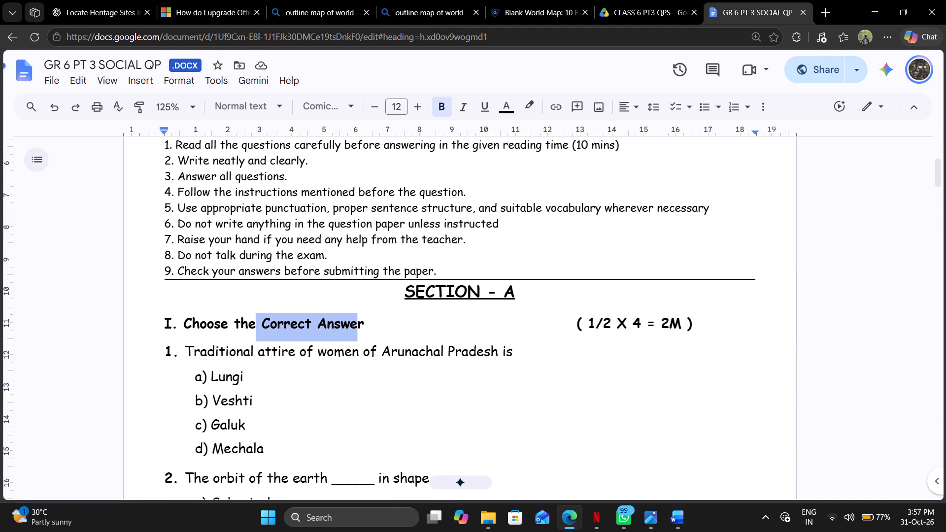
pyautogui.click(399, 439)
# Delete the blank lines between option d) None of these and the SECTION - B heading.
pyautogui.scroll(-1, 399, 439)
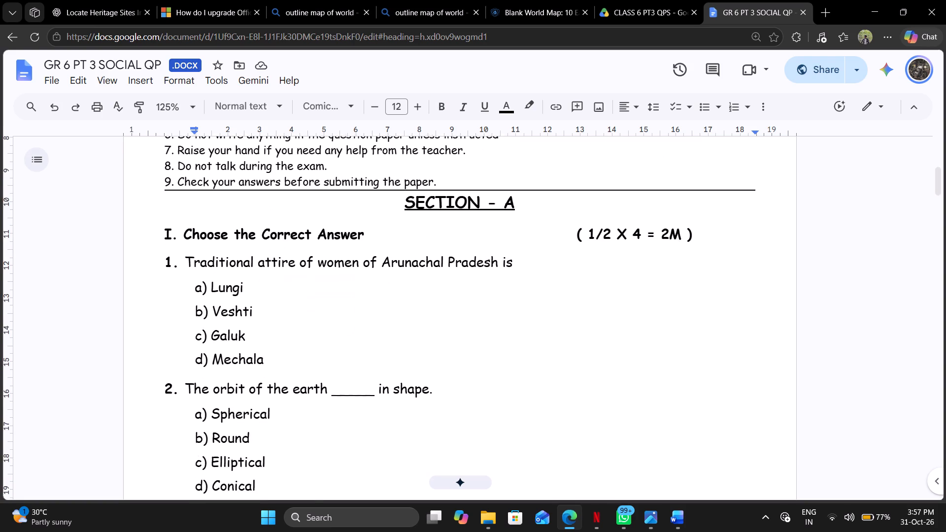
pyautogui.scroll(-1, 399, 439)
pyautogui.scroll(-2, 507, 316)
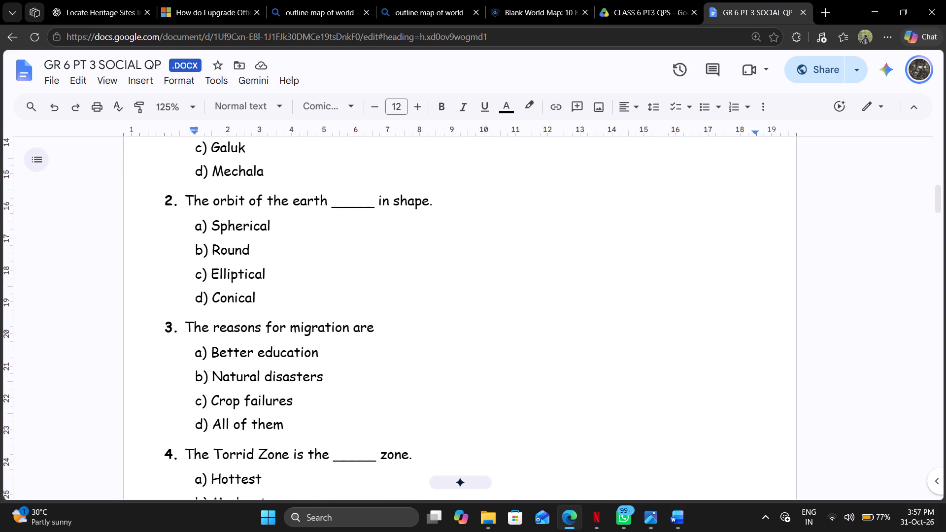
pyautogui.scroll(-5, 398, 344)
pyautogui.click(324, 305)
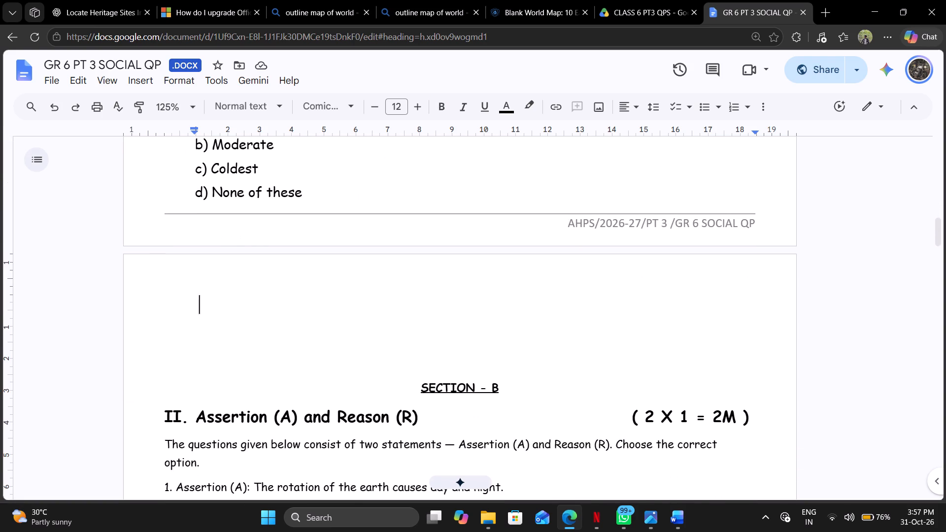
pyautogui.press('Down')
pyautogui.press('Down')
pyautogui.press('Down')
pyautogui.press('\\')
pyautogui.press('BackSpace')
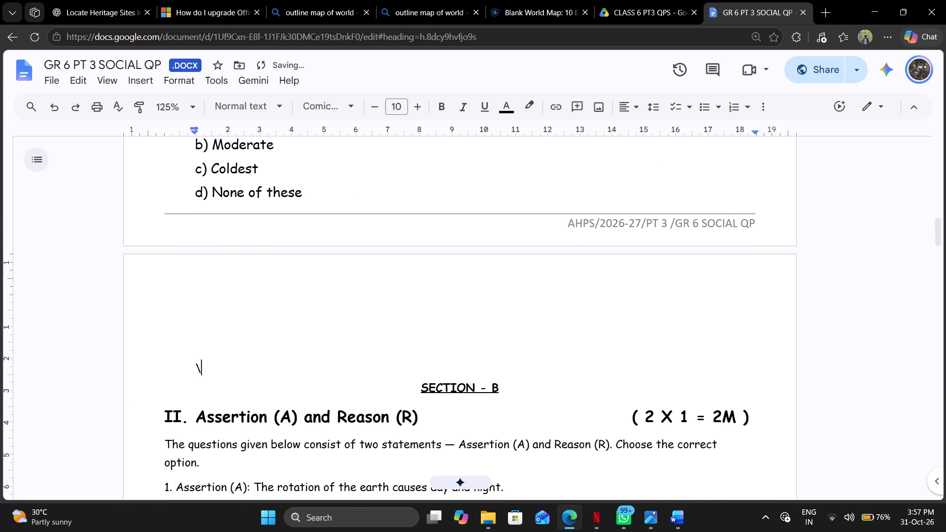
pyautogui.press('BackSpace')
pyautogui.press('BackSpace')
pyautogui.press('BackSpace')
pyautogui.press('BackSpace')
pyautogui.press('BackSpace')
pyautogui.press('BackSpace')
pyautogui.press('BackSpace')
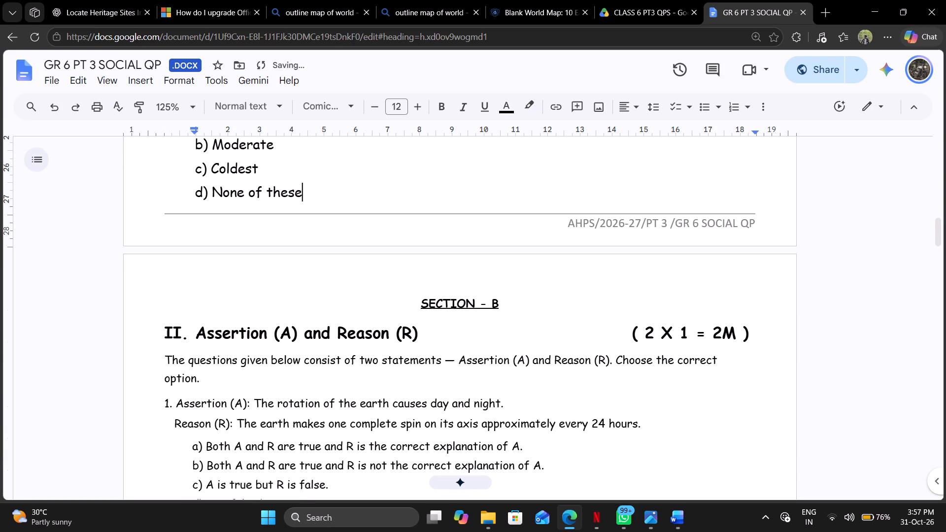
pyautogui.press('BackSpace')
pyautogui.hotkey('ctrl', 'z')
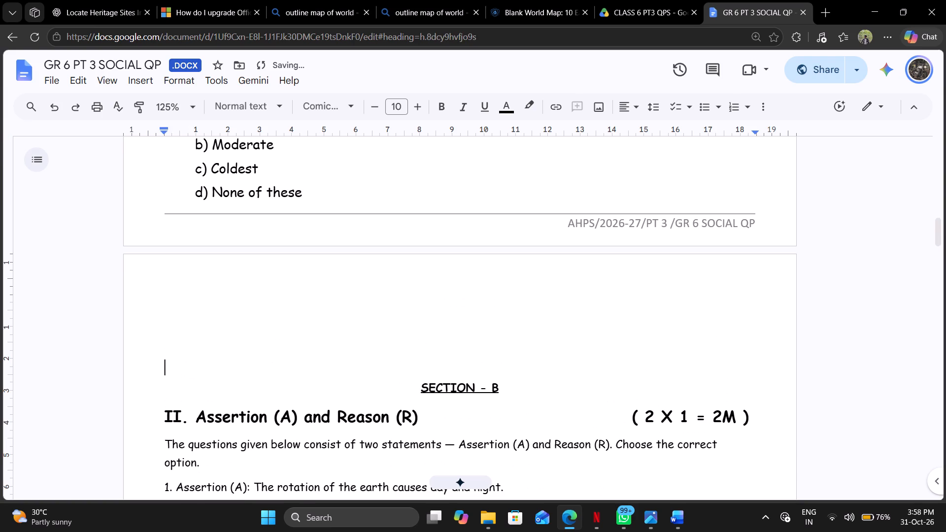
pyautogui.press('BackSpace')
pyautogui.press('BackSpace')
pyautogui.press('BackSpace')
pyautogui.press('BackSpace')
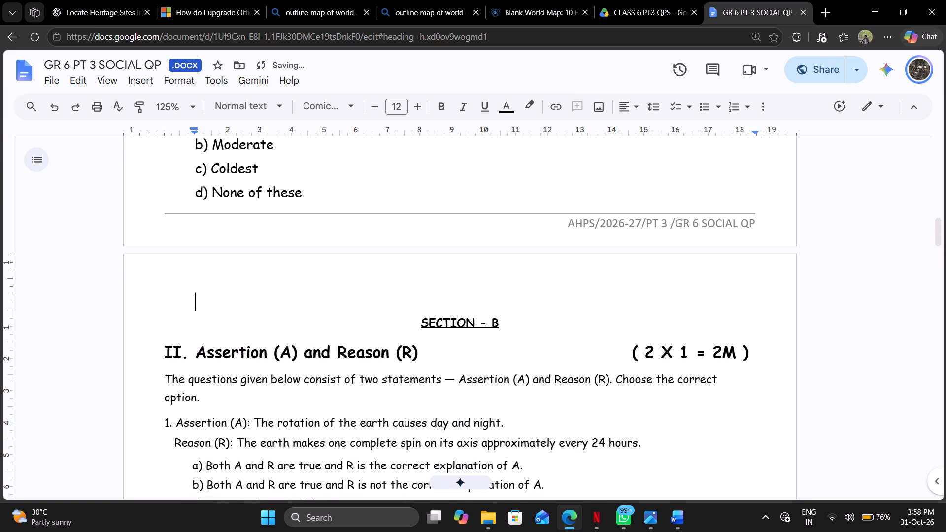
pyautogui.press('BackSpace')
pyautogui.press('BackSpace')
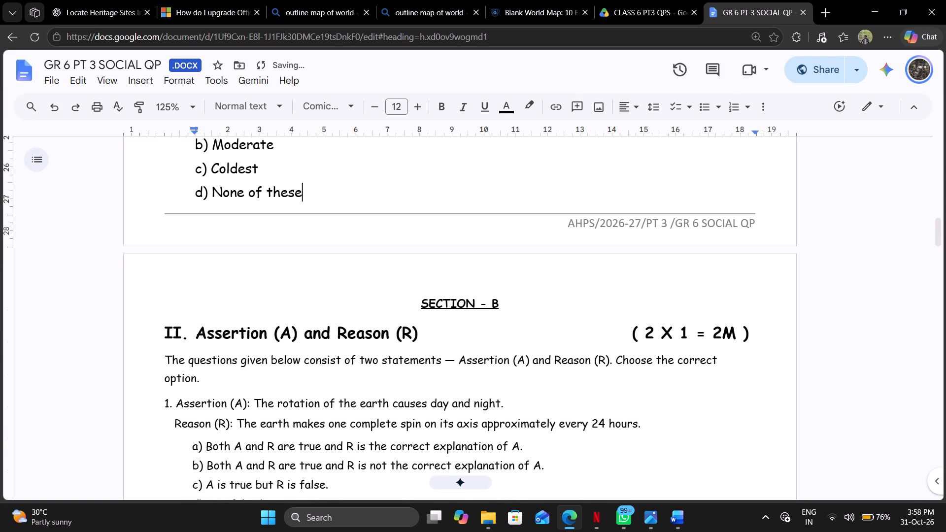
# Increase the SECTION - B heading's font size to 14.
pyautogui.press('Down')
pyautogui.hotkey('shift', 'Right')
pyautogui.hotkey('shift', 'Right')
pyautogui.hotkey('shift', 'Right')
pyautogui.hotkey('shift', 'Right')
pyautogui.hotkey('shift', 'Right')
pyautogui.hotkey('shift', 'Right')
pyautogui.hotkey('shift', 'Right')
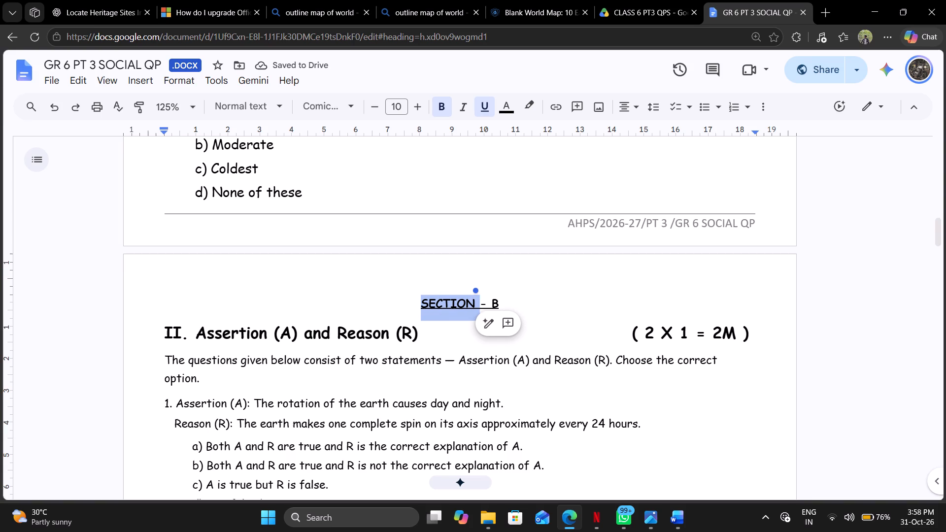
pyautogui.hotkey('shift', 'Right')
pyautogui.hotkey('shift', 'Right')
pyautogui.hotkey('shift', 'Right')
pyautogui.hotkey('shift', 'Right')
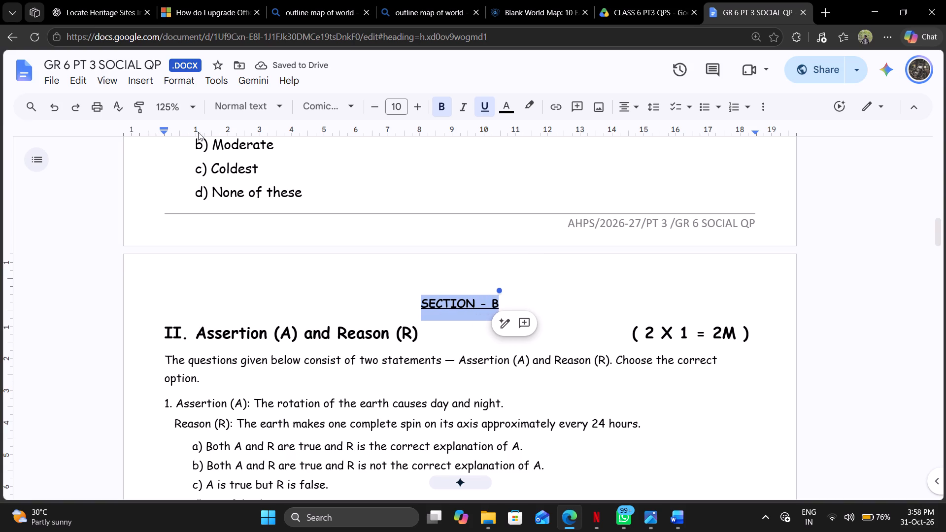
pyautogui.tripleClick(416, 108)
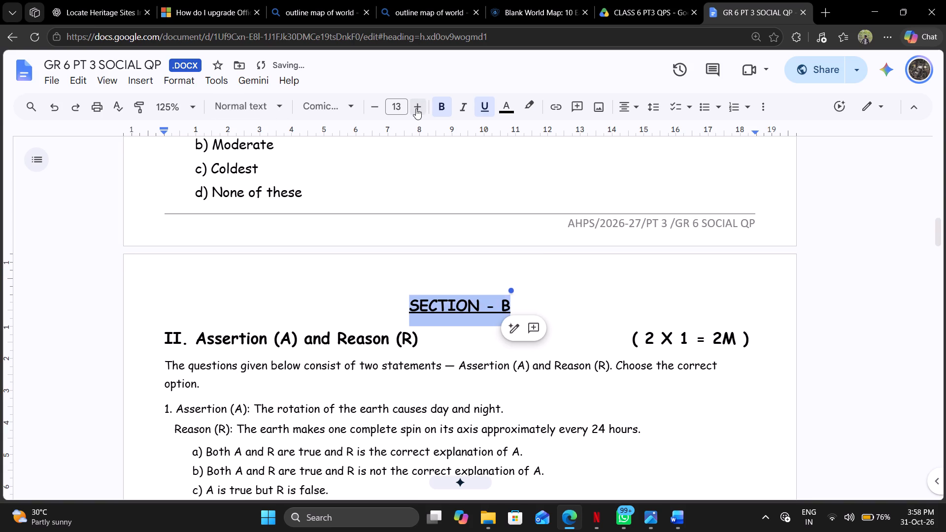
pyautogui.click(416, 108)
# Set the Section B text, from the Assertion and Reason heading through the last Short Answer question, to font size 12.
pyautogui.moveTo(166, 336); pyautogui.dragTo(266, 423)
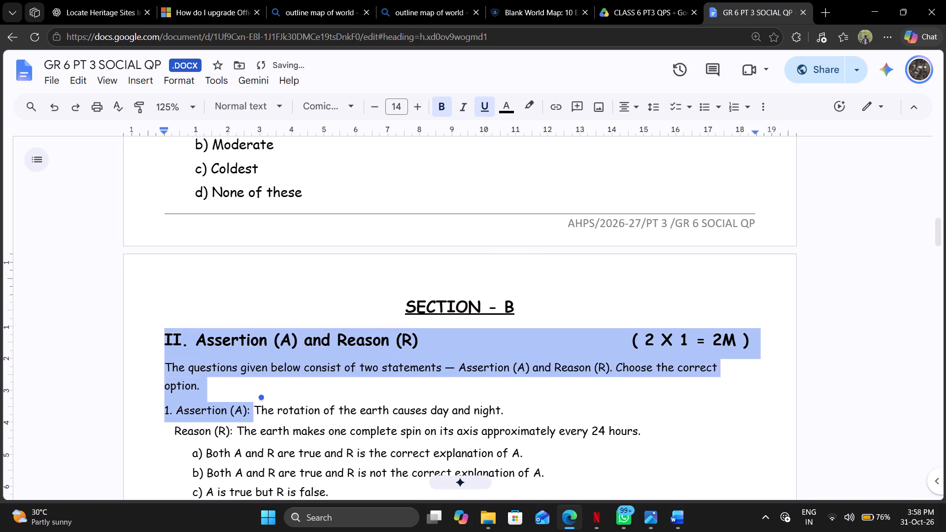
pyautogui.moveTo(266, 423); pyautogui.dragTo(478, 423)
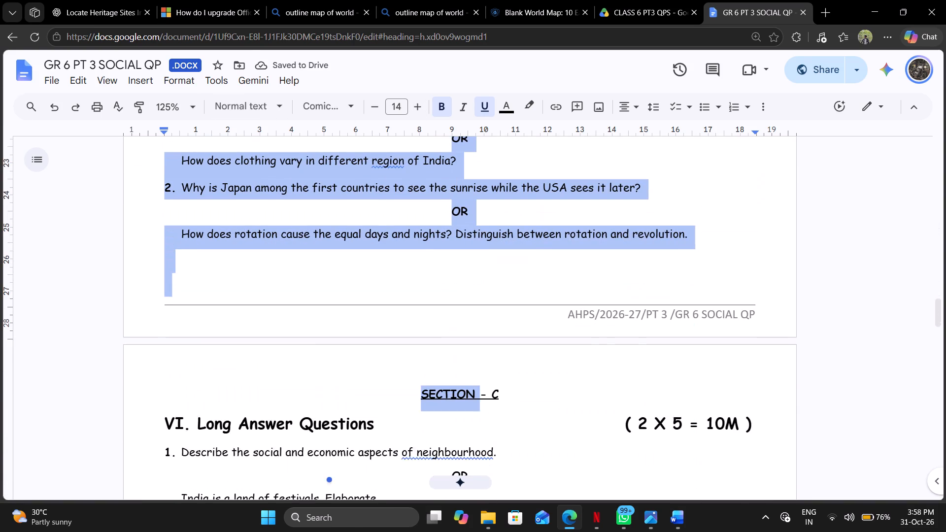
pyautogui.moveTo(478, 423); pyautogui.dragTo(705, 215)
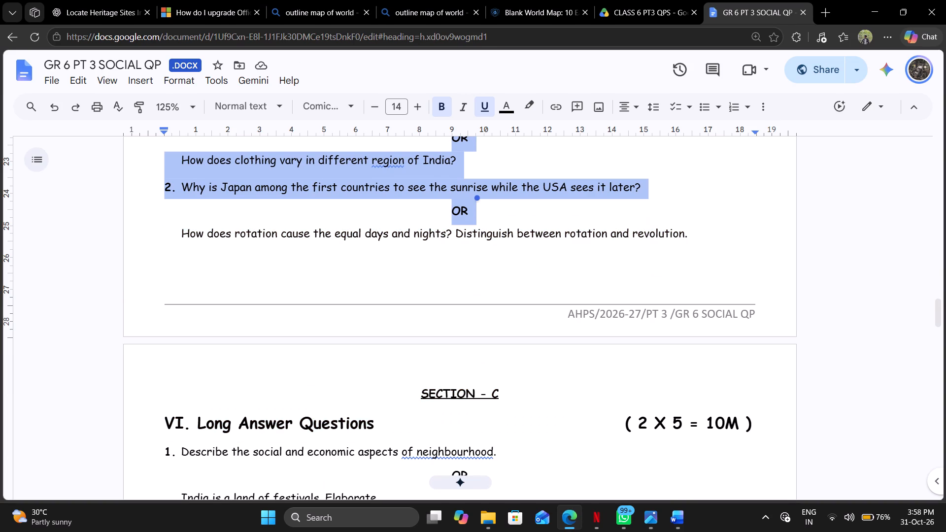
pyautogui.moveTo(705, 215); pyautogui.dragTo(783, 235)
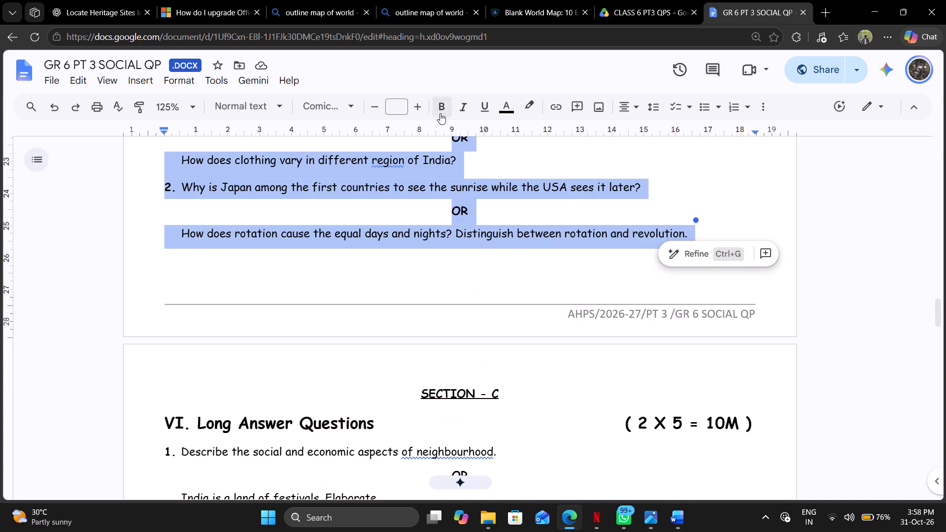
pyautogui.click(394, 103)
pyautogui.click(401, 222)
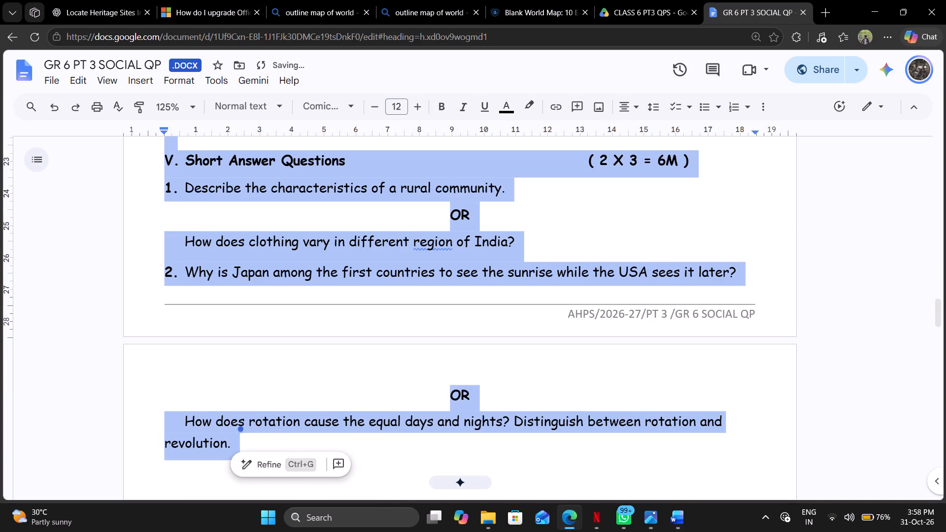
pyautogui.scroll(-1, 537, 290)
pyautogui.scroll(5, 469, 330)
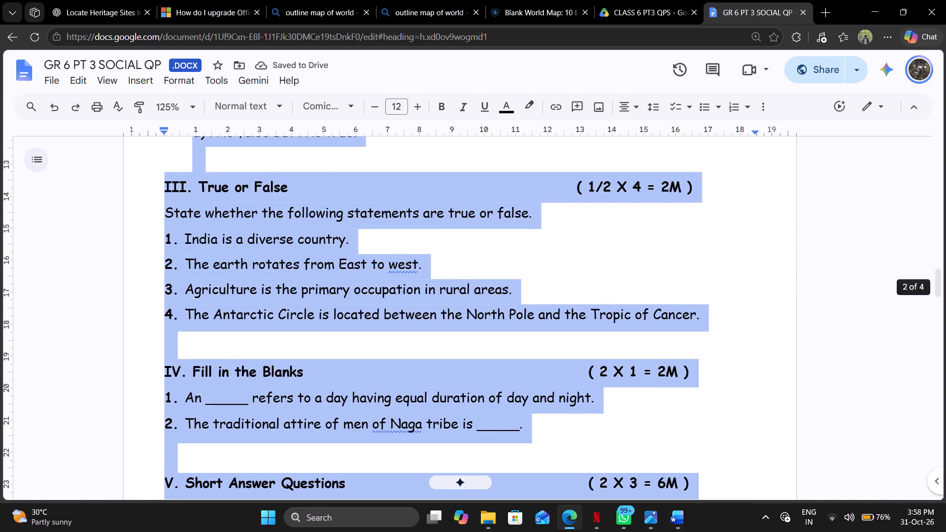
pyautogui.scroll(5, 469, 330)
pyautogui.scroll(-1, 469, 330)
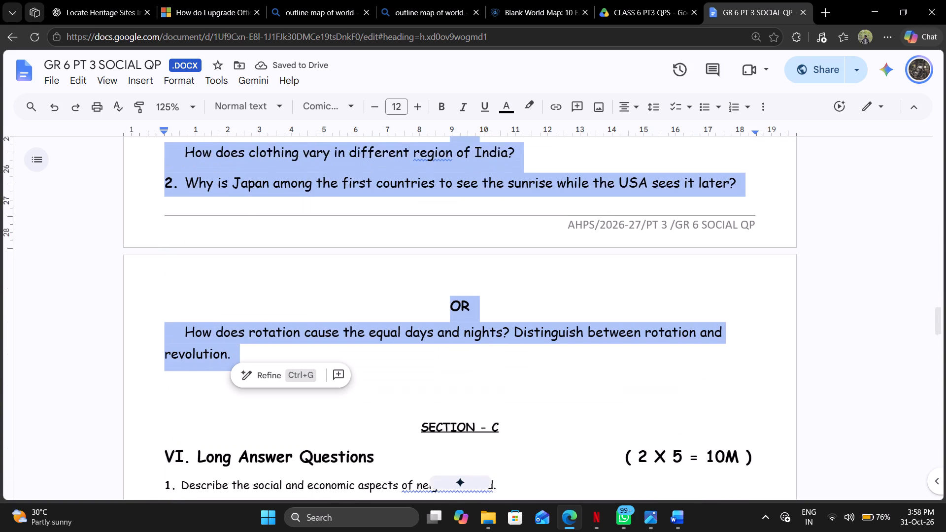
# Remove a blank line above the SECTION - C heading.
pyautogui.scroll(-1, 469, 330)
pyautogui.scroll(-1, 424, 360)
pyautogui.click(436, 340)
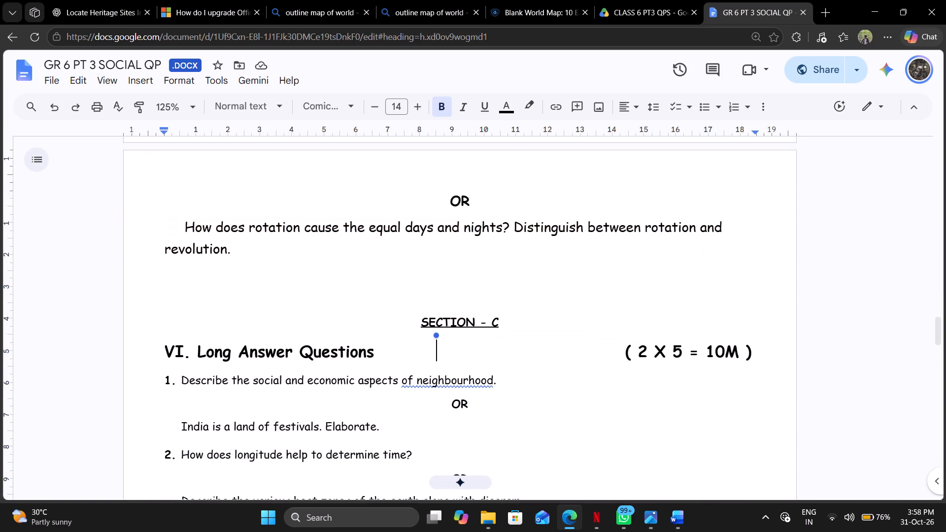
pyautogui.press('Up')
pyautogui.press('Left')
pyautogui.press('Left')
pyautogui.press('Left')
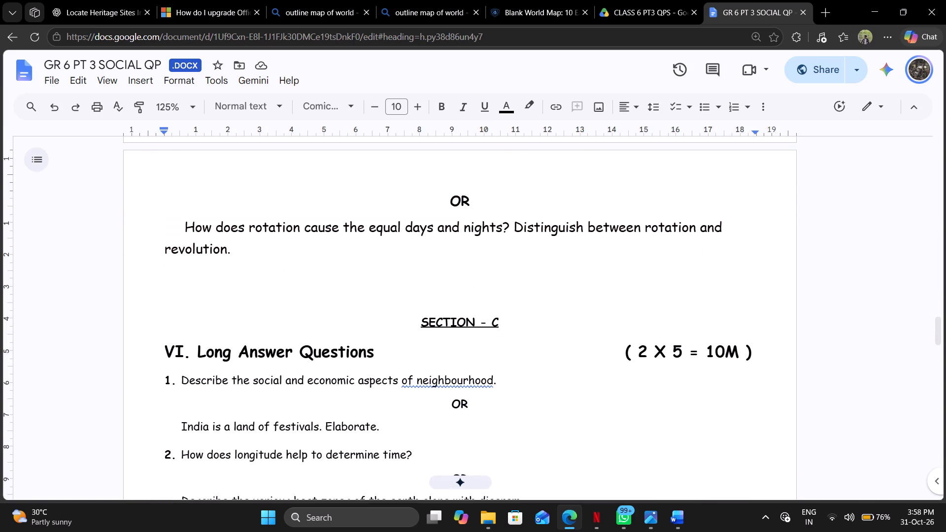
pyautogui.press('\\')
pyautogui.press('BackSpace')
pyautogui.press('BackSpace')
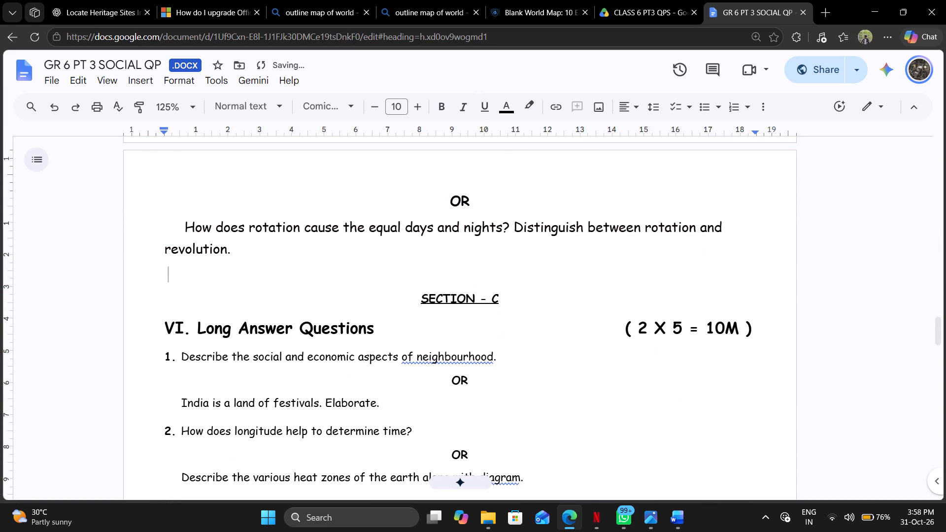
# Increase the SECTION - C heading's font size to 14.
pyautogui.press('Down')
pyautogui.hotkey('shift', 'Right')
pyautogui.hotkey('shift', 'Right')
pyautogui.hotkey('shift', 'Right')
pyautogui.hotkey('shift', 'Right')
pyautogui.hotkey('shift', 'Right')
pyautogui.hotkey('shift', 'Right')
pyautogui.hotkey('shift', 'Right')
pyautogui.hotkey('shift', 'Right')
pyautogui.hotkey('shift', 'Right')
pyautogui.hotkey('shift', 'Right')
pyautogui.hotkey('shift', 'Right')
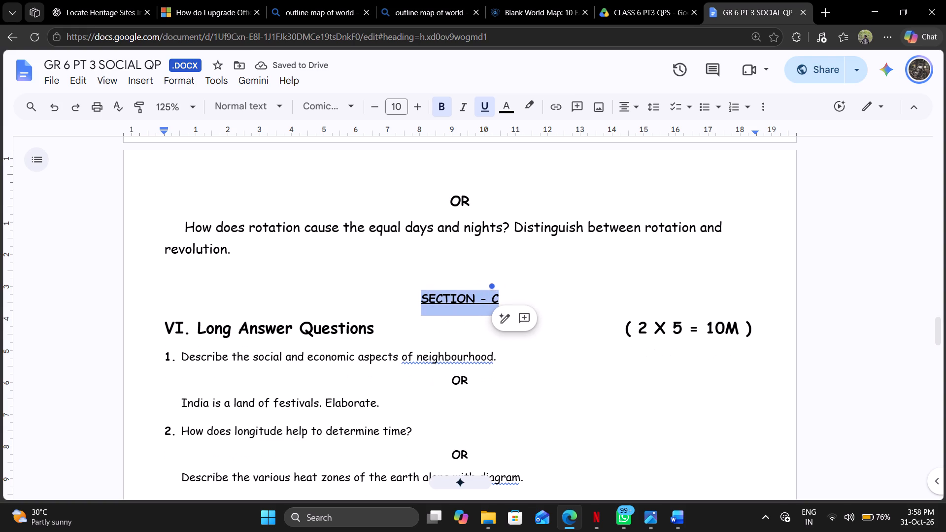
pyautogui.doubleClick(413, 109)
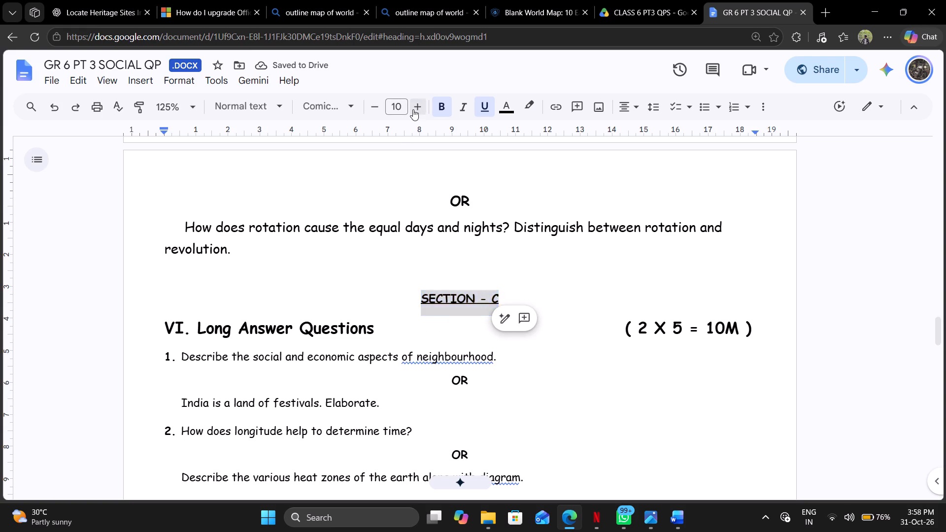
pyautogui.click(413, 109)
pyautogui.click(413, 109)
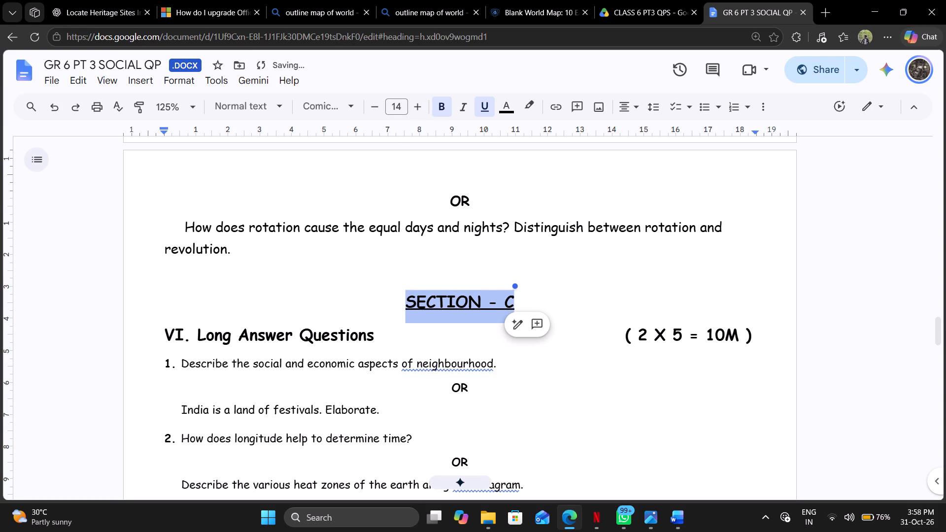
# Set the Section C text, from the Long Answer Questions heading through the heat zones question, to font size 12.
pyautogui.moveTo(157, 333); pyautogui.dragTo(382, 501)
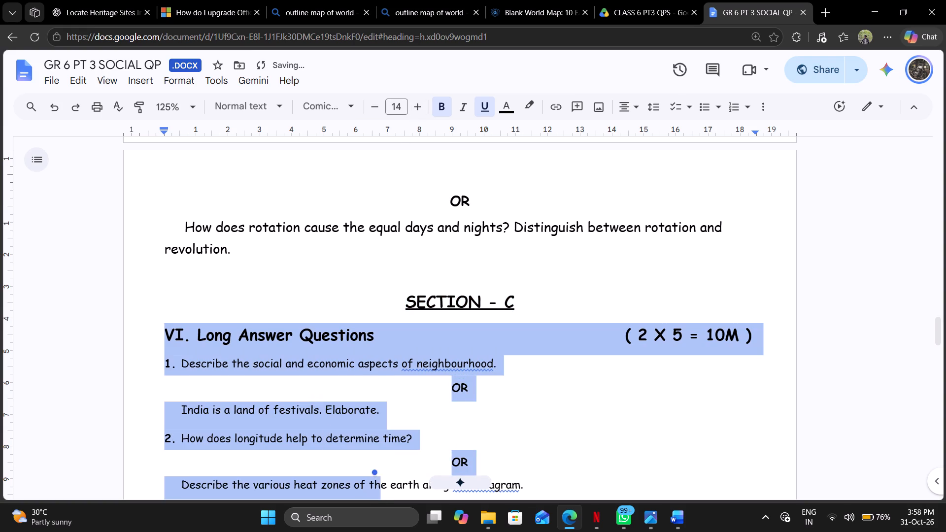
pyautogui.moveTo(382, 501); pyautogui.dragTo(609, 271)
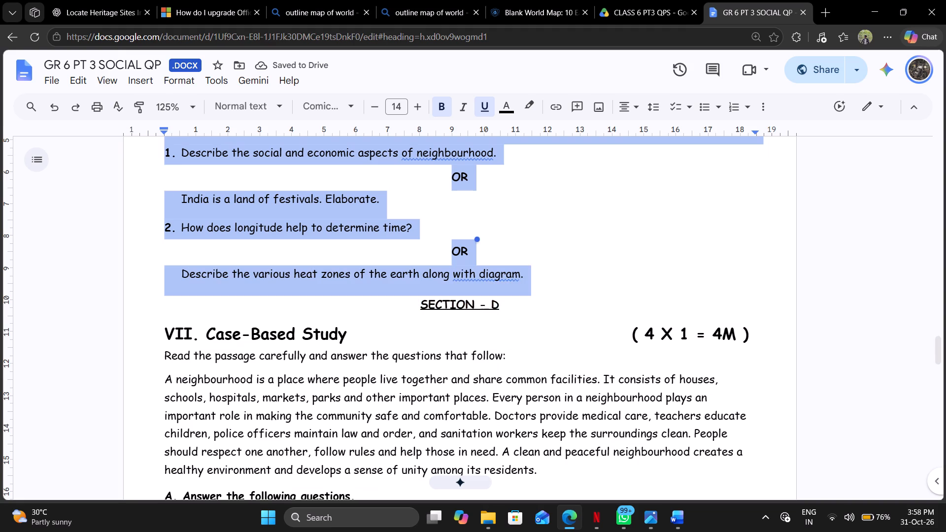
pyautogui.moveTo(609, 271); pyautogui.dragTo(607, 277)
pyautogui.click(393, 110)
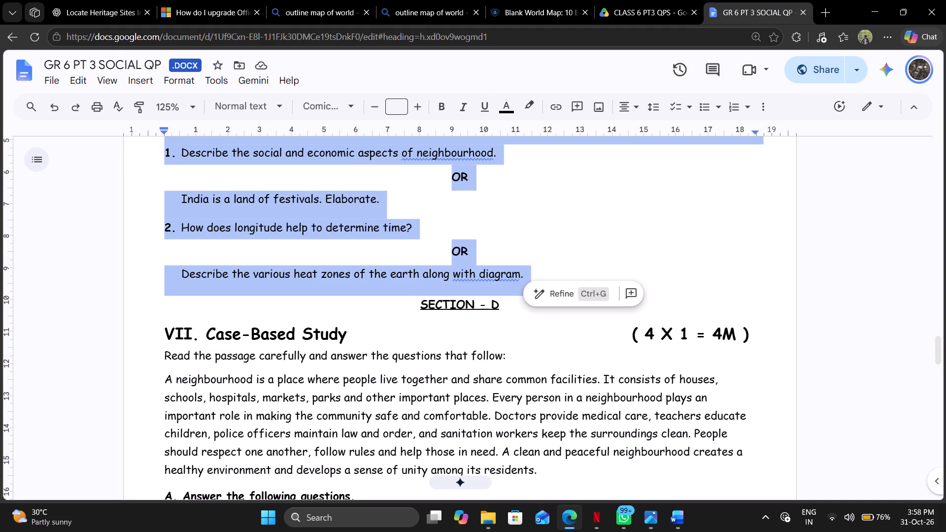
pyautogui.click(402, 215)
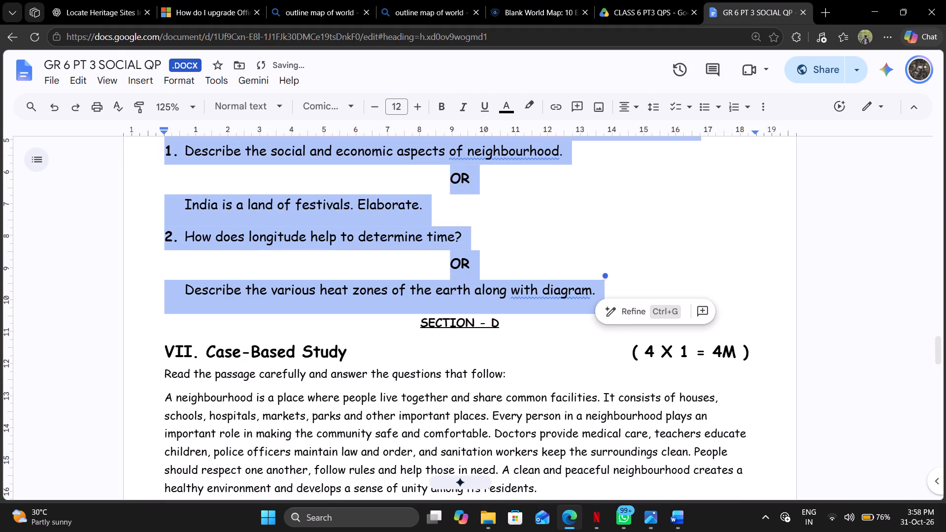
pyautogui.click(359, 304)
# Increase the SECTION - D heading's font size to 14.
pyautogui.scroll(2, 359, 304)
pyautogui.scroll(-1, 359, 304)
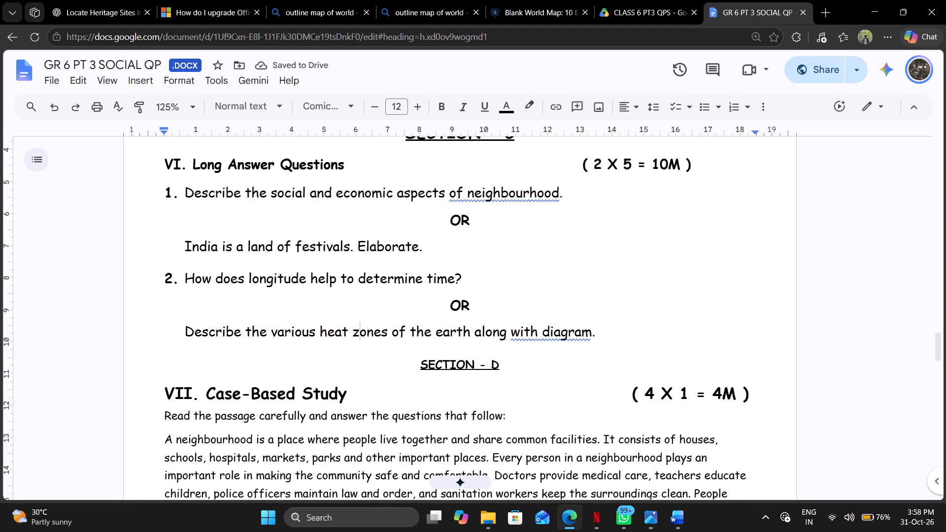
pyautogui.moveTo(503, 367); pyautogui.dragTo(407, 365)
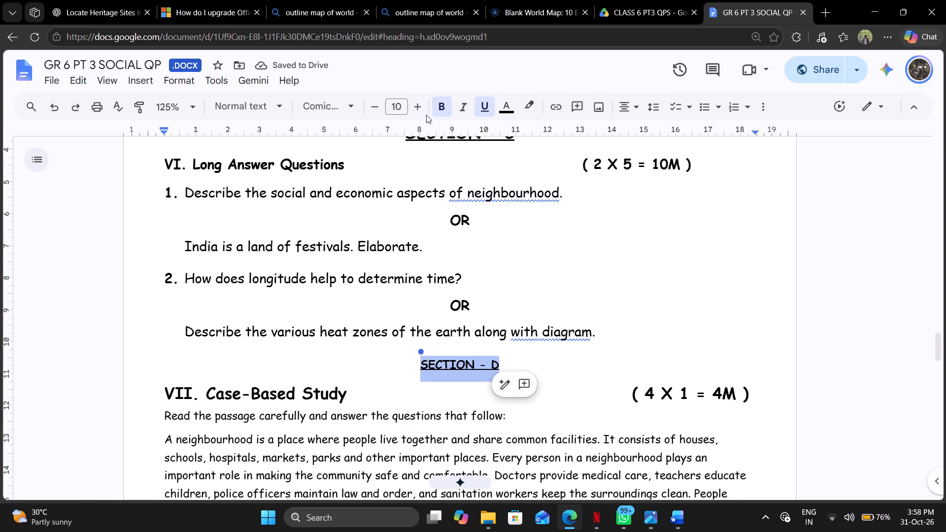
pyautogui.tripleClick(419, 108)
pyautogui.click(419, 108)
# Set the Section D text, from the Case-Based Study heading through the last option of question 4, to font size 12.
pyautogui.scroll(-1, 383, 315)
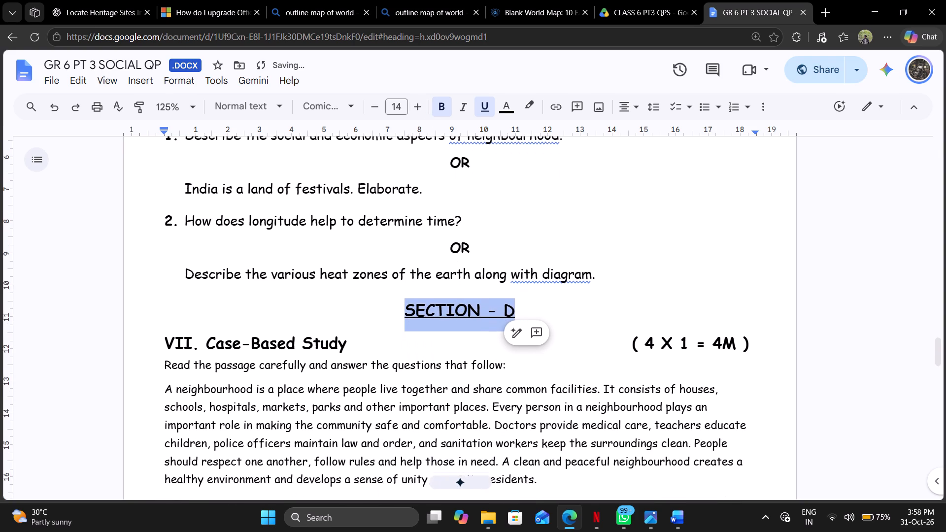
pyautogui.moveTo(157, 336); pyautogui.dragTo(428, 496)
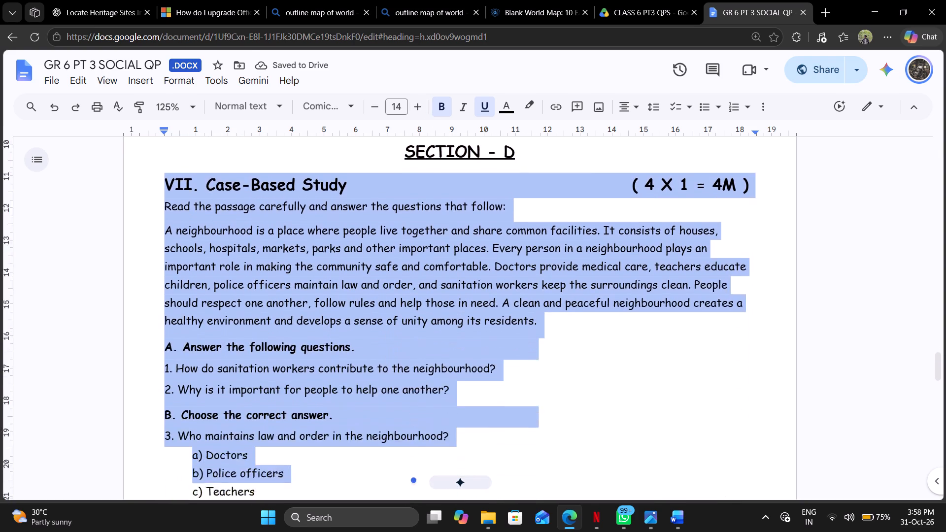
pyautogui.moveTo(428, 496); pyautogui.dragTo(428, 457)
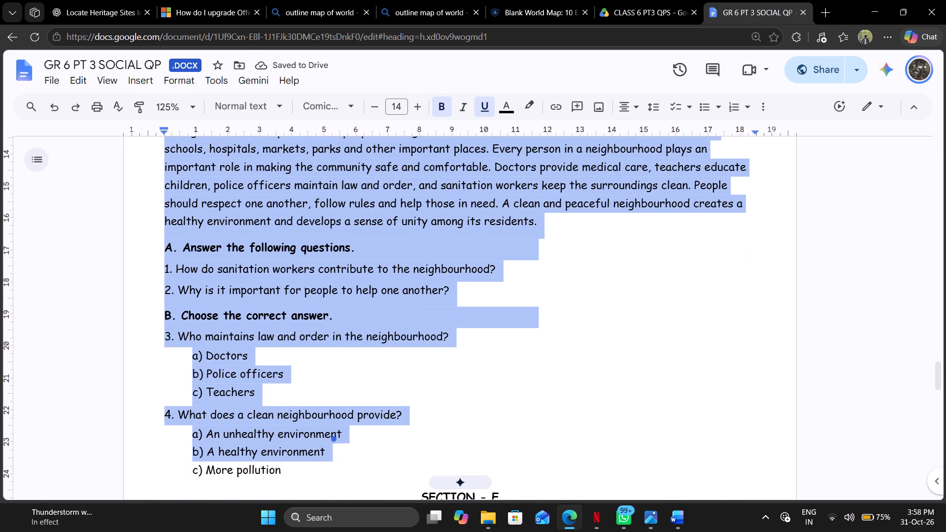
pyautogui.moveTo(428, 457); pyautogui.dragTo(422, 466)
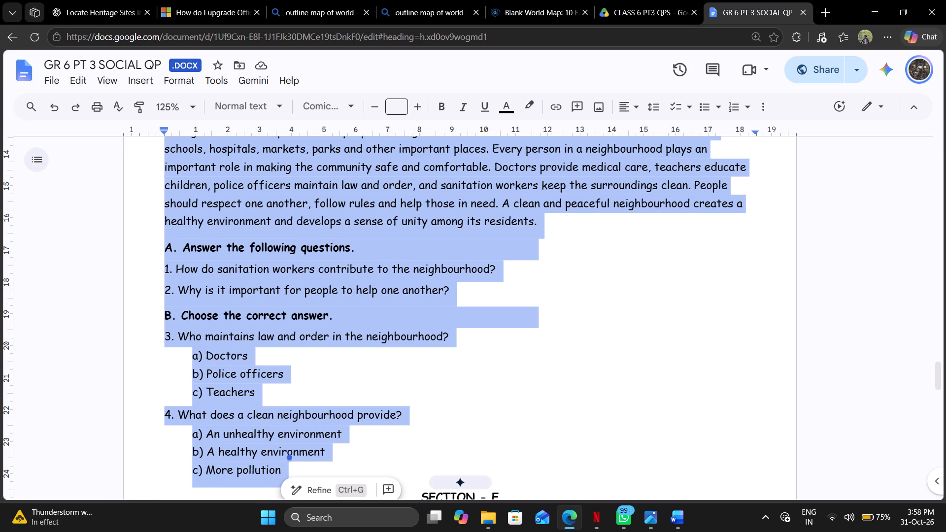
pyautogui.click(393, 107)
pyautogui.click(393, 217)
pyautogui.click(374, 312)
# Review the layout of the Case-Based Study section and the page break before SECTION - E.
pyautogui.scroll(-1, 374, 312)
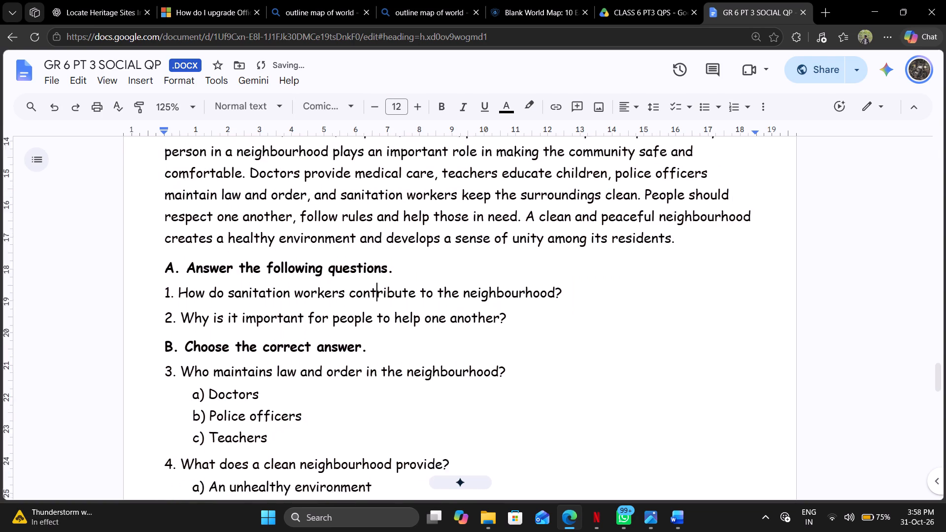
pyautogui.scroll(-1, 374, 312)
pyautogui.scroll(4, 374, 312)
pyautogui.scroll(-2, 374, 312)
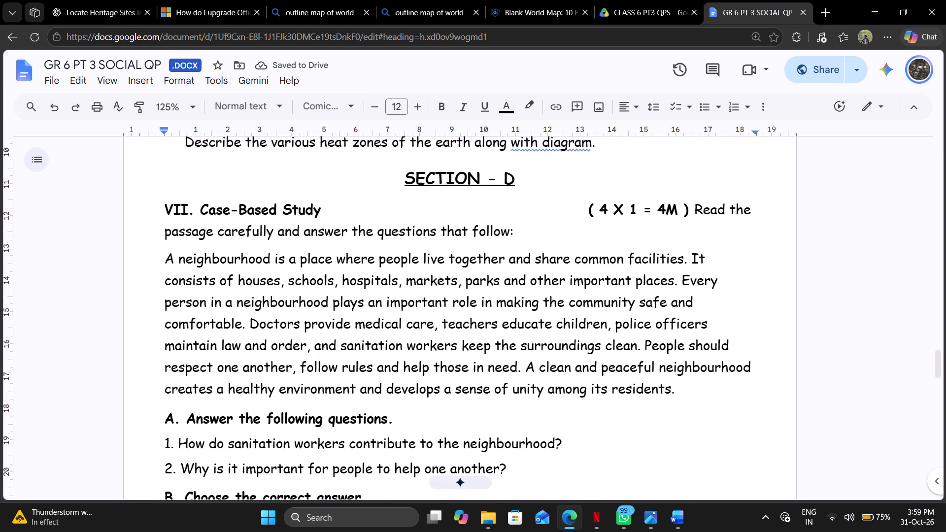
pyautogui.scroll(-3, 374, 312)
pyautogui.scroll(3, 374, 312)
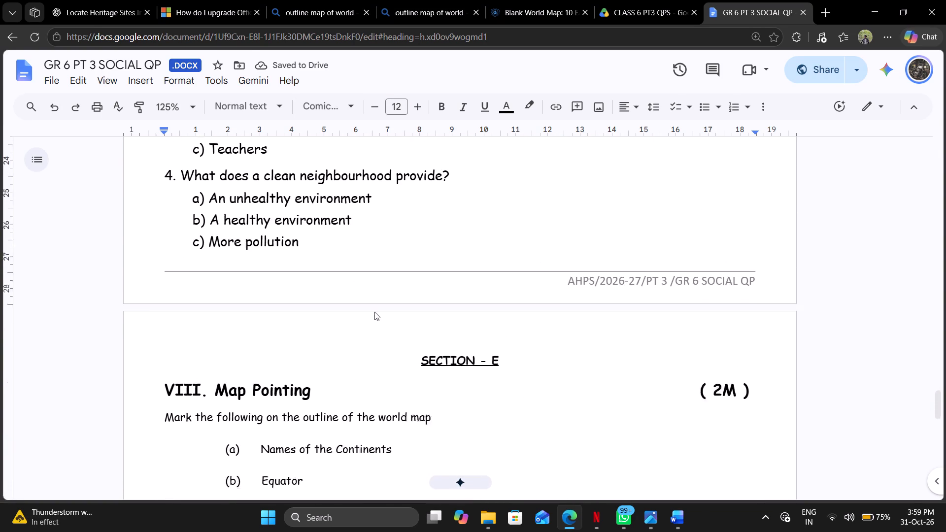
pyautogui.scroll(7, 374, 312)
pyautogui.scroll(-3, 374, 312)
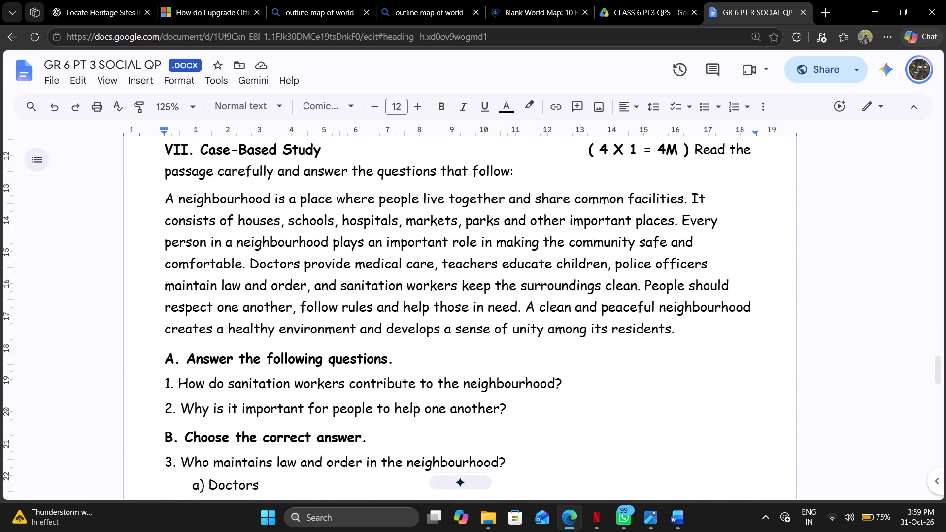
# Set the SECTION - E heading's font size to 14.
pyautogui.scroll(-3, 374, 312)
pyautogui.click(473, 277)
pyautogui.moveTo(516, 278); pyautogui.dragTo(416, 266)
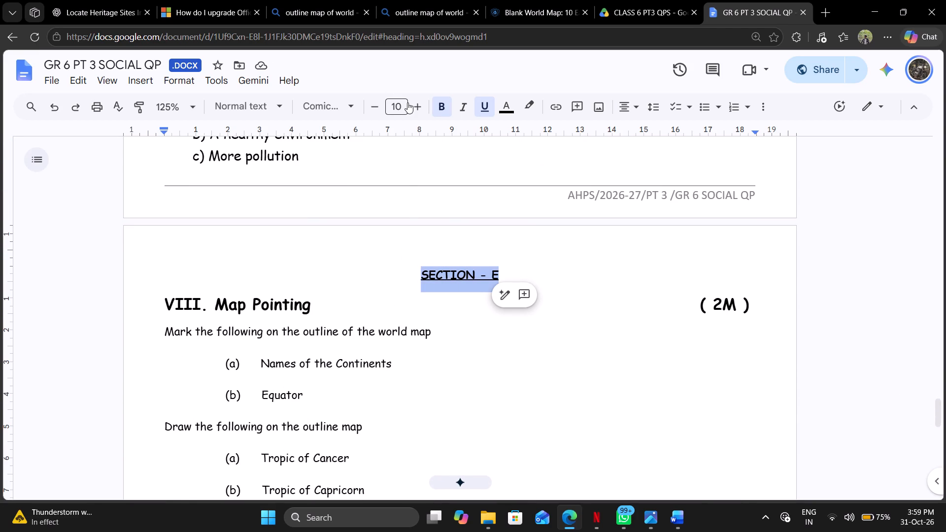
pyautogui.click(407, 102)
pyautogui.click(394, 229)
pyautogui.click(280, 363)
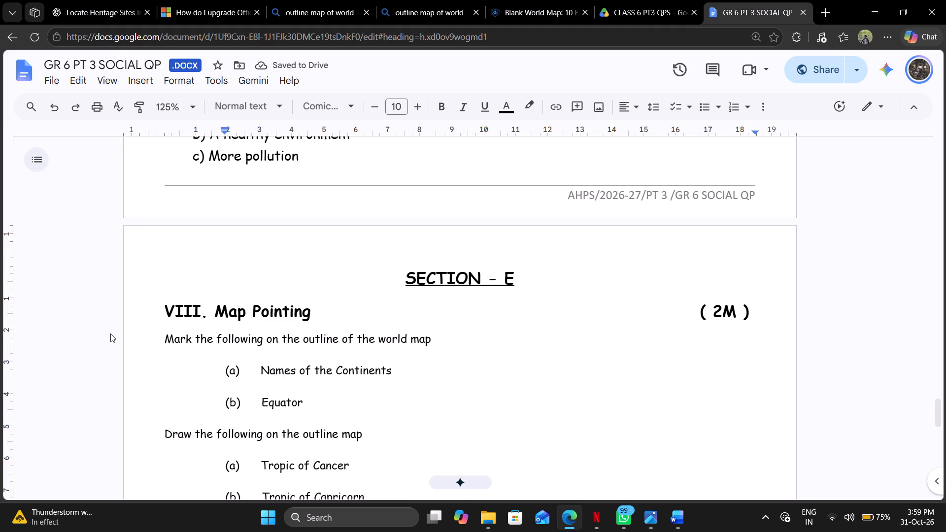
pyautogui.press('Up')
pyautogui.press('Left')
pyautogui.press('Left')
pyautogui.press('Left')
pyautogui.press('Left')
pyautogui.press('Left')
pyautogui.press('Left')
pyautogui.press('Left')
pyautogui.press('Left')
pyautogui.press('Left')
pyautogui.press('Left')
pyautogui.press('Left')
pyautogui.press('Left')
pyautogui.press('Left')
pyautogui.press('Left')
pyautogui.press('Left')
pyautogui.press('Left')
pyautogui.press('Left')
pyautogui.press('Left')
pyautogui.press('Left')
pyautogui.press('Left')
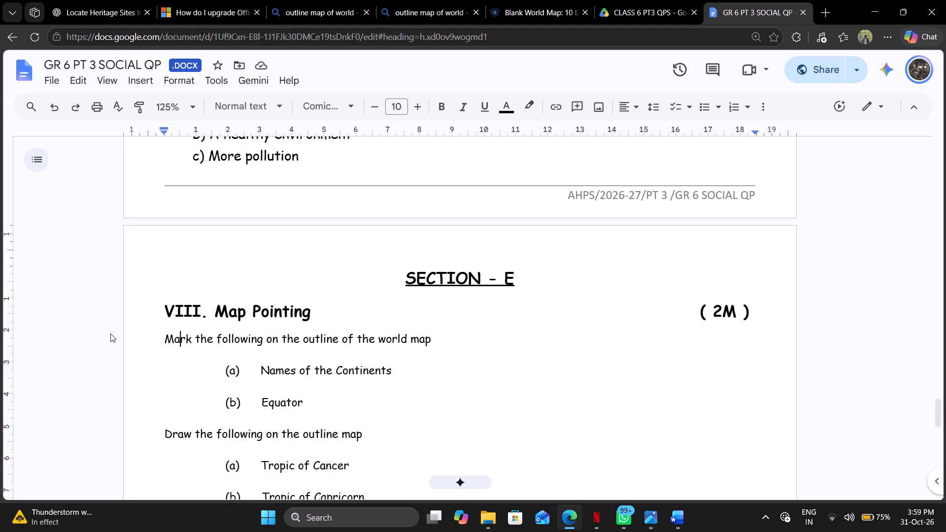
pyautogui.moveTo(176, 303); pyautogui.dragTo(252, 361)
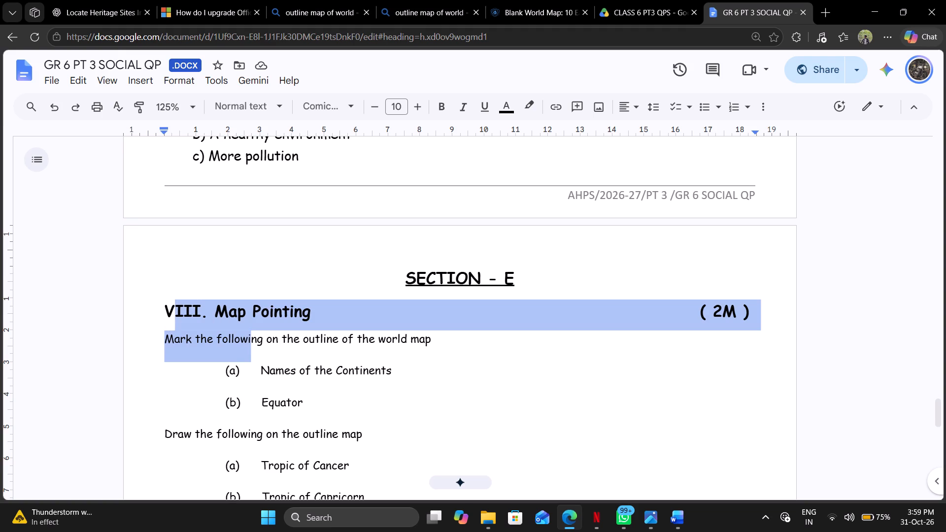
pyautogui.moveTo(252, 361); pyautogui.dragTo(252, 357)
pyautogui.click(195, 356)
# Set the map instructions and their items, from Mark the following through Tropic of Capricorn, to font size 12.
pyautogui.moveTo(159, 332); pyautogui.dragTo(266, 513)
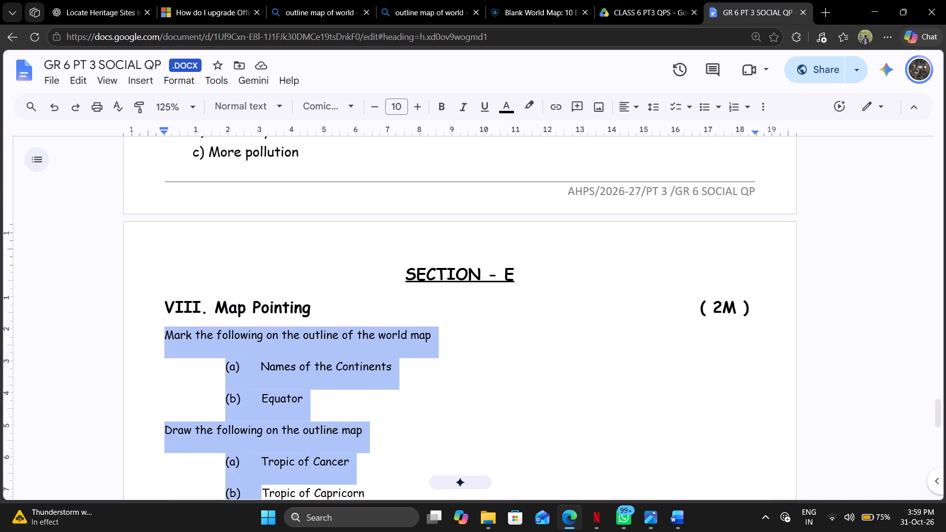
pyautogui.moveTo(266, 513); pyautogui.dragTo(348, 356)
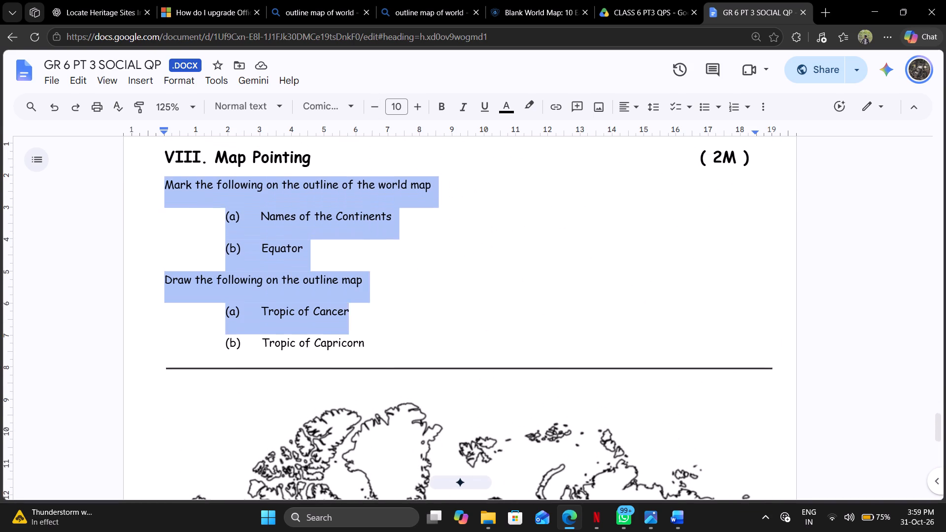
pyautogui.moveTo(348, 356); pyautogui.dragTo(419, 354)
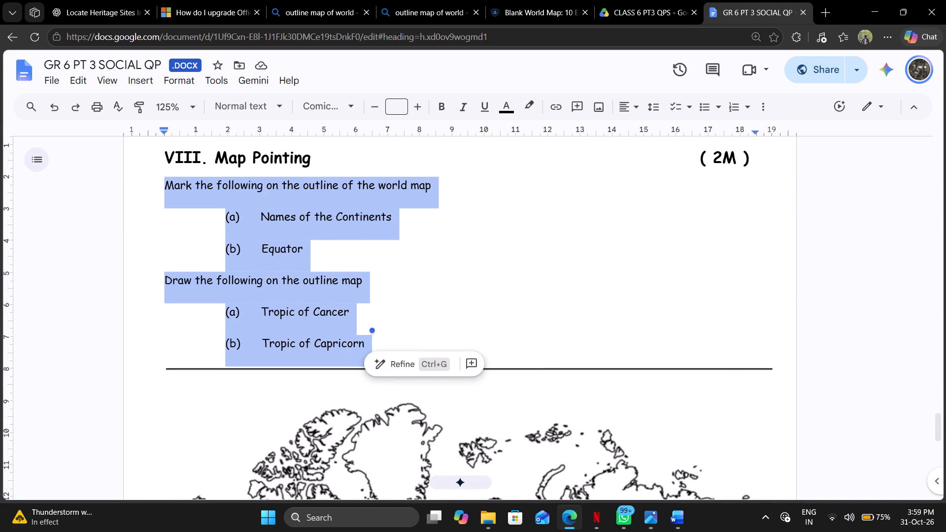
pyautogui.click(395, 110)
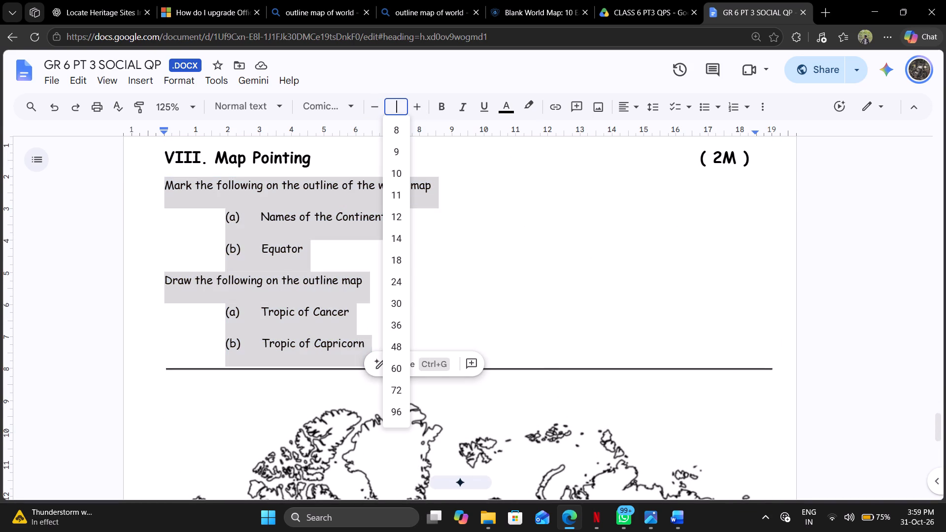
pyautogui.click(394, 214)
pyautogui.click(399, 318)
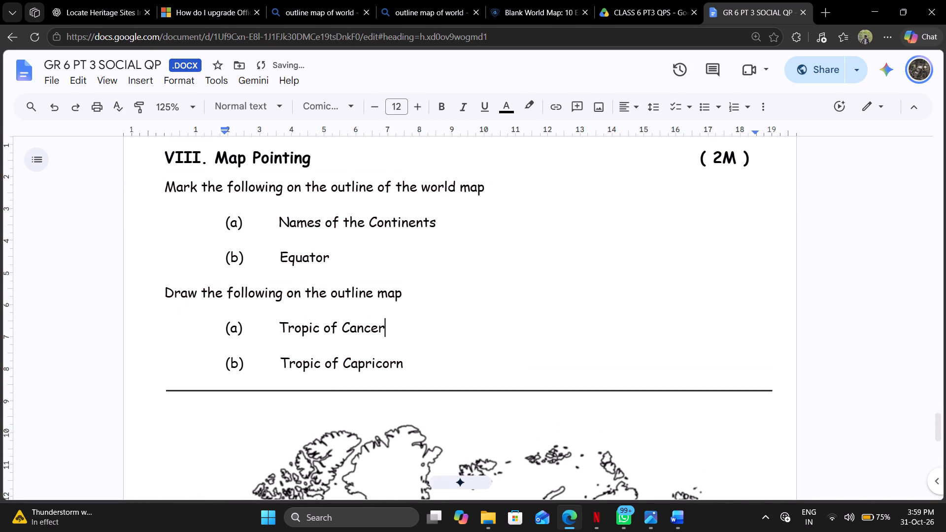
# Check the world map's placement and the end of the last page.
pyautogui.scroll(-1, 431, 345)
pyautogui.click(402, 326)
pyautogui.scroll(-2, 481, 307)
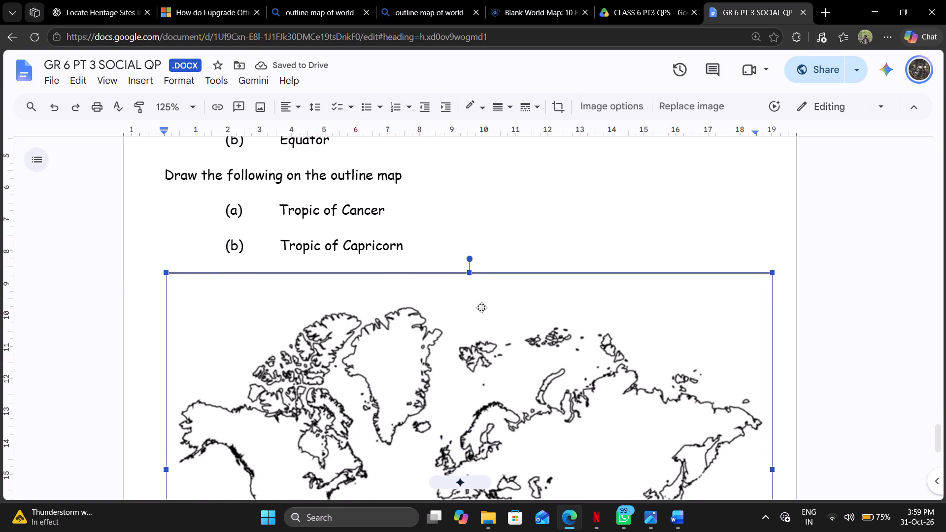
pyautogui.scroll(-2, 481, 307)
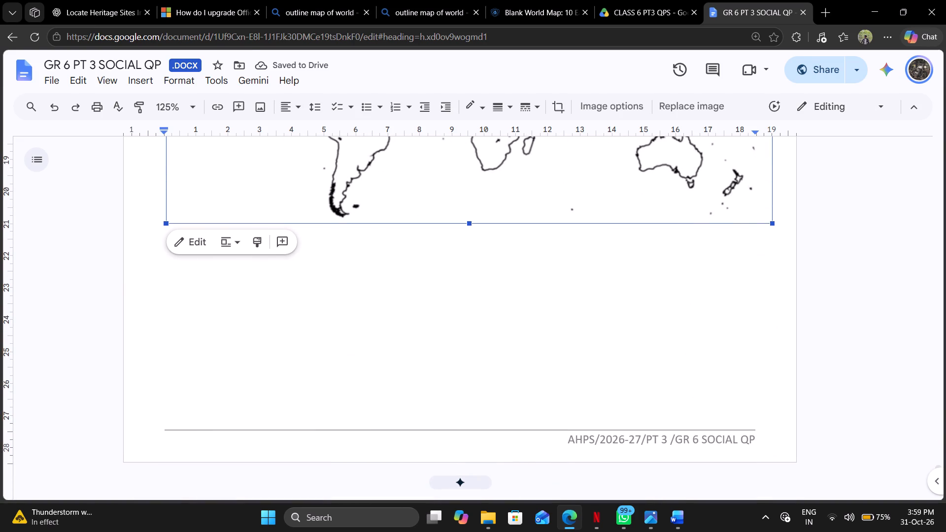
pyautogui.click(364, 327)
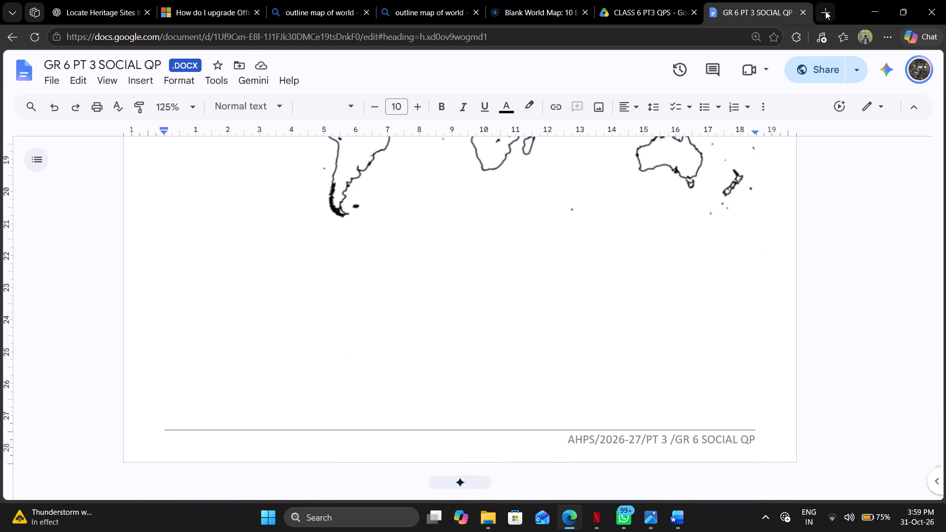
# Close the question paper, the CLASS 6 PT3 QPS folder, the world map pages and the Office upgrade page, along with the browser window.
pyautogui.click(805, 13)
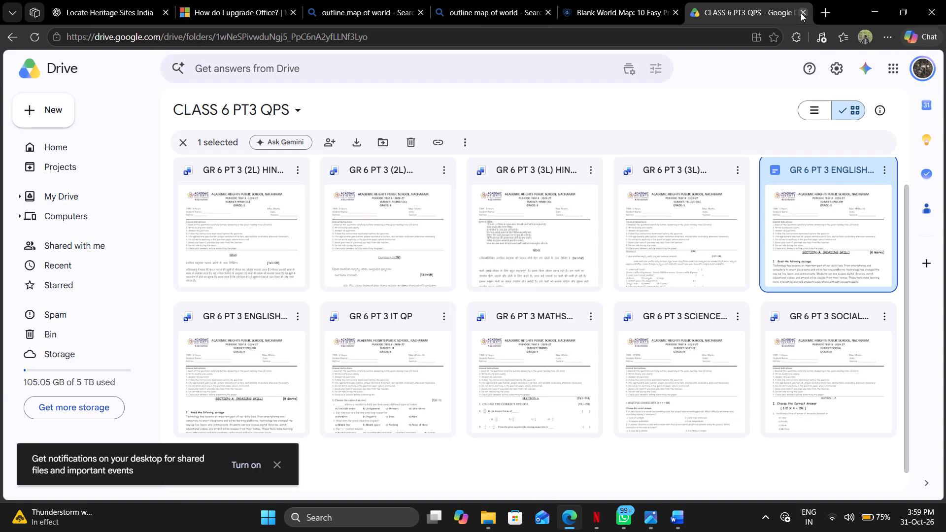
pyautogui.click(802, 16)
pyautogui.click(773, 13)
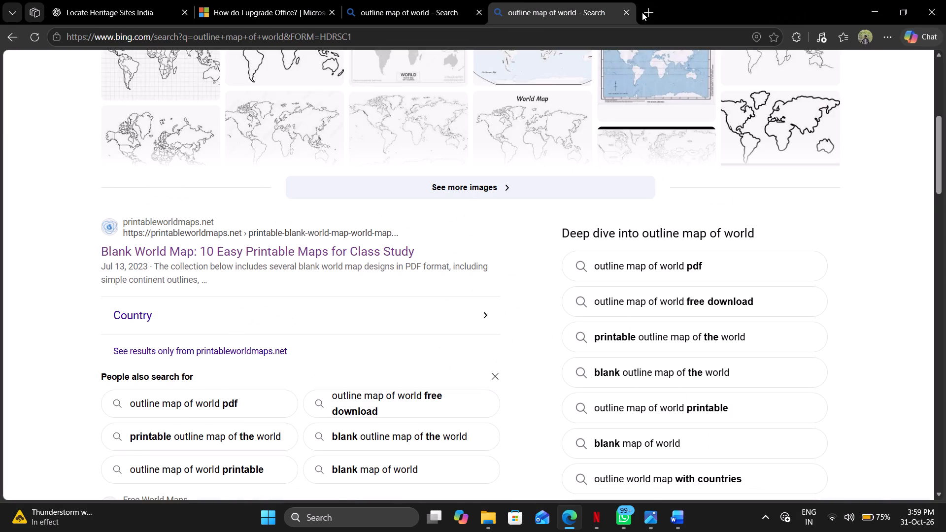
pyautogui.click(624, 10)
pyautogui.click(478, 11)
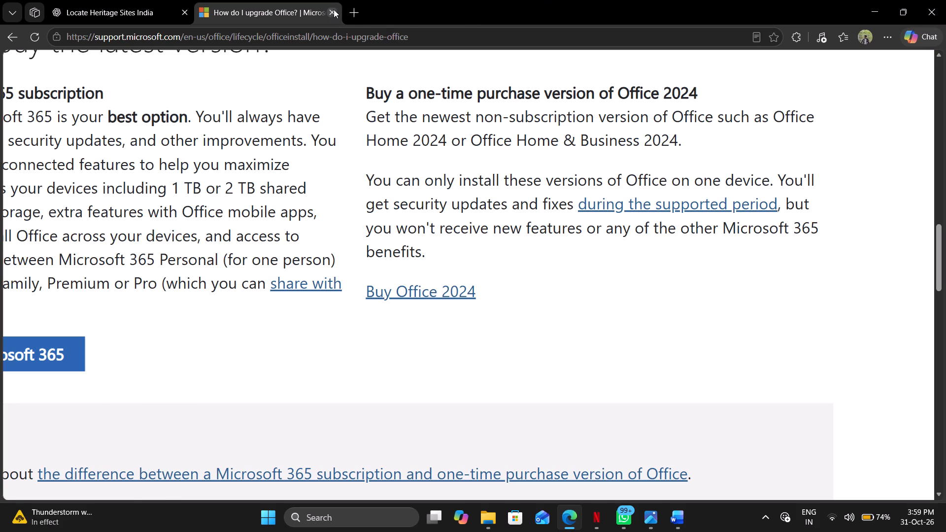
pyautogui.click(334, 9)
pyautogui.click(945, 2)
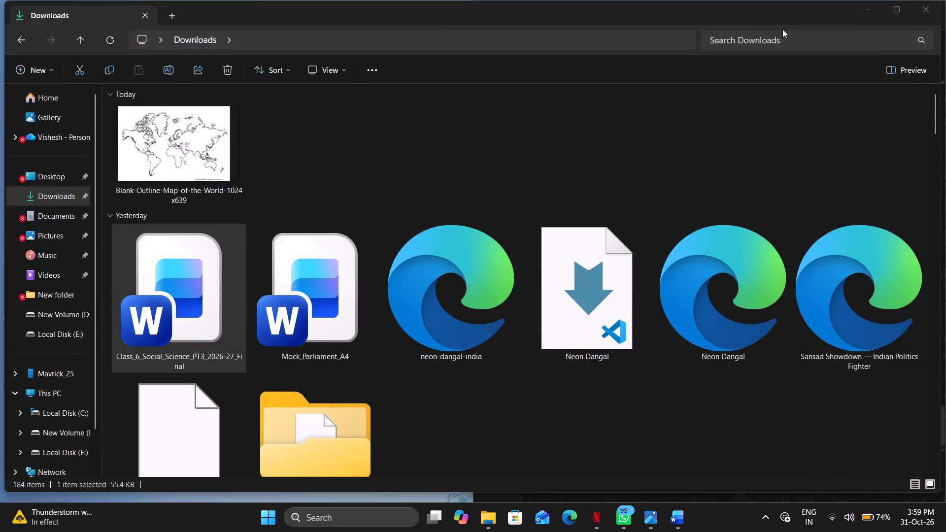
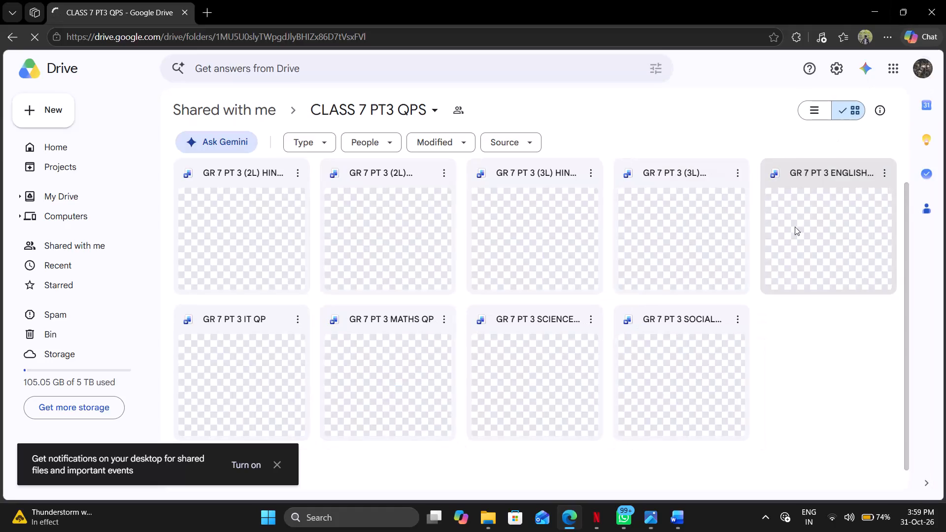
# Open GR 7 PT 3 SOCIAL QP from the CLASS 7 PT3 QPS folder, review its sections through Map Pointing, and close it.
pyautogui.scroll(-1, 795, 227)
pyautogui.scroll(1, 669, 291)
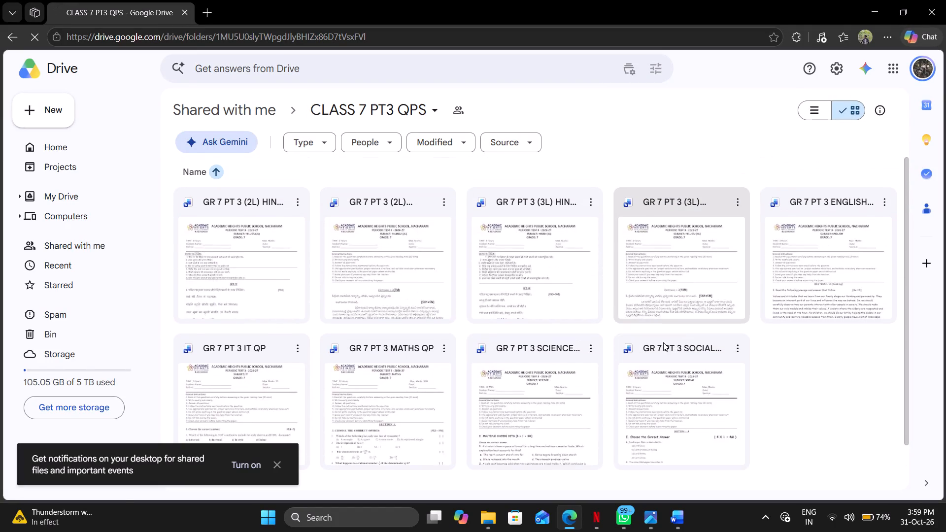
pyautogui.doubleClick(658, 386)
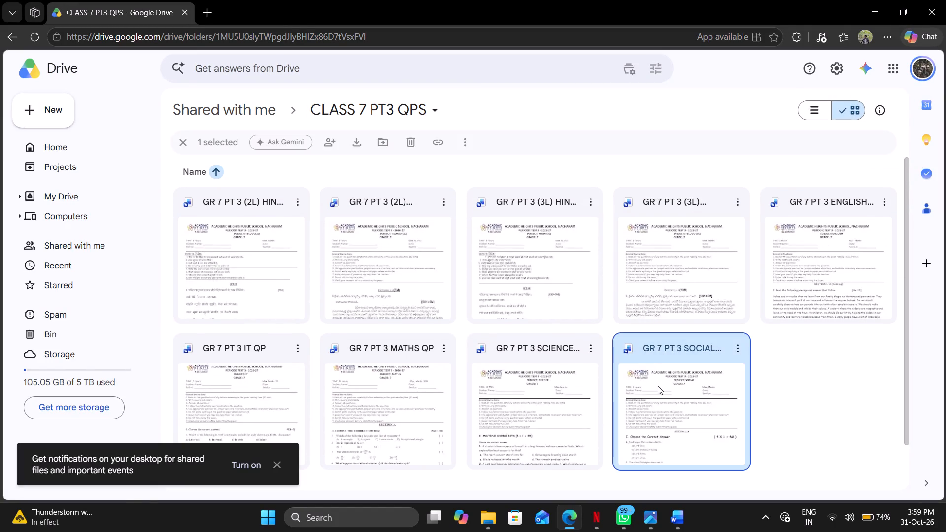
pyautogui.scroll(-1, 415, 317)
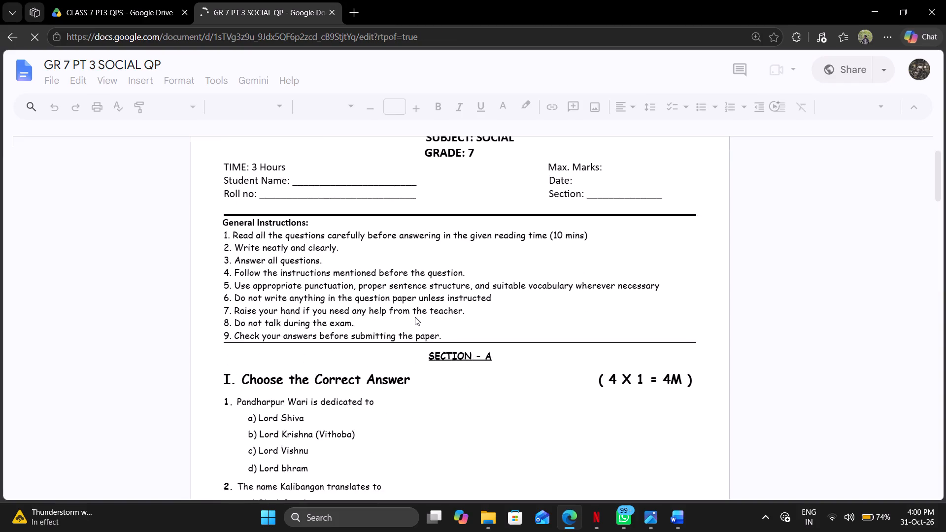
pyautogui.scroll(-10, 415, 317)
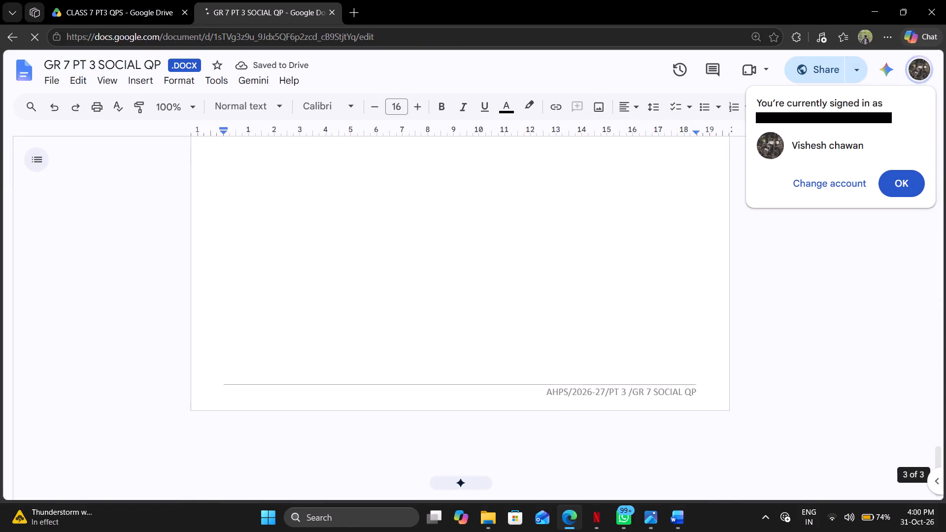
pyautogui.scroll(5, 409, 239)
pyautogui.scroll(-1, 380, 291)
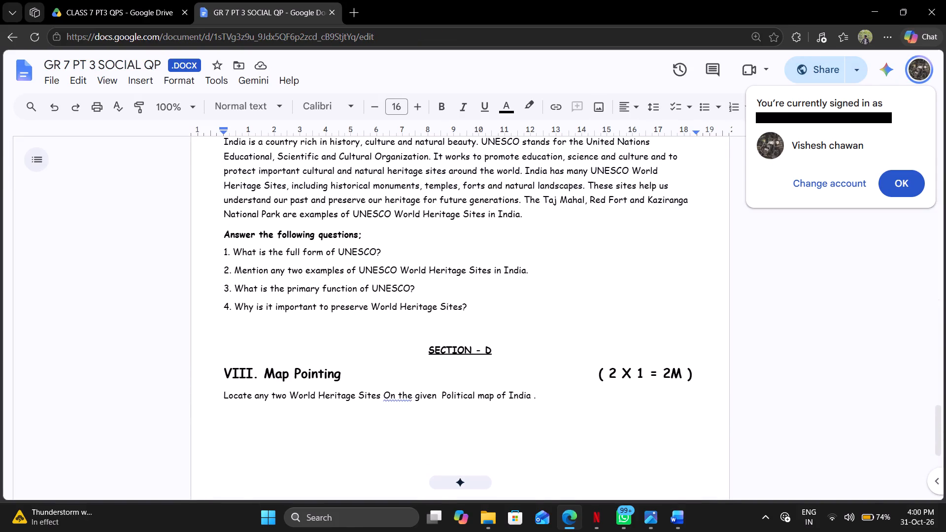
pyautogui.scroll(-1, 380, 291)
pyautogui.scroll(4, 380, 291)
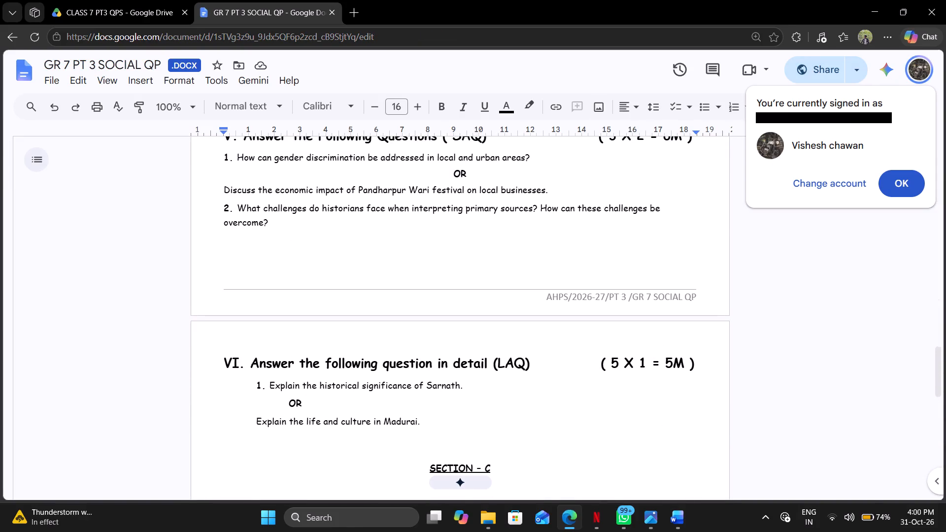
pyautogui.scroll(-1, 380, 291)
pyautogui.scroll(3, 496, 228)
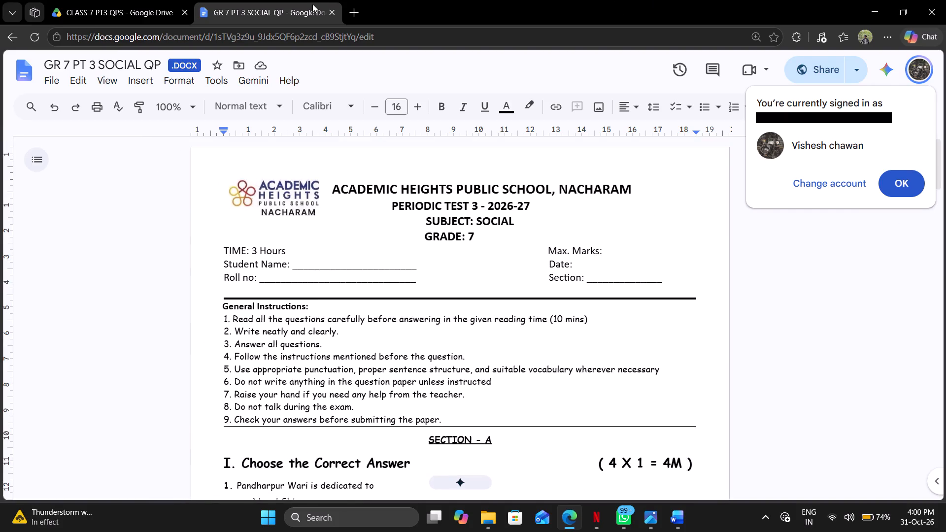
pyautogui.click(330, 14)
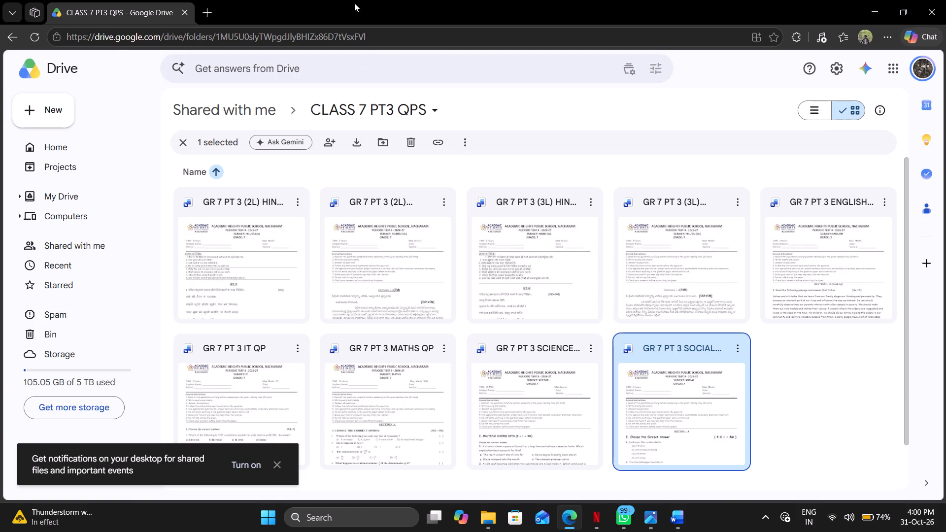